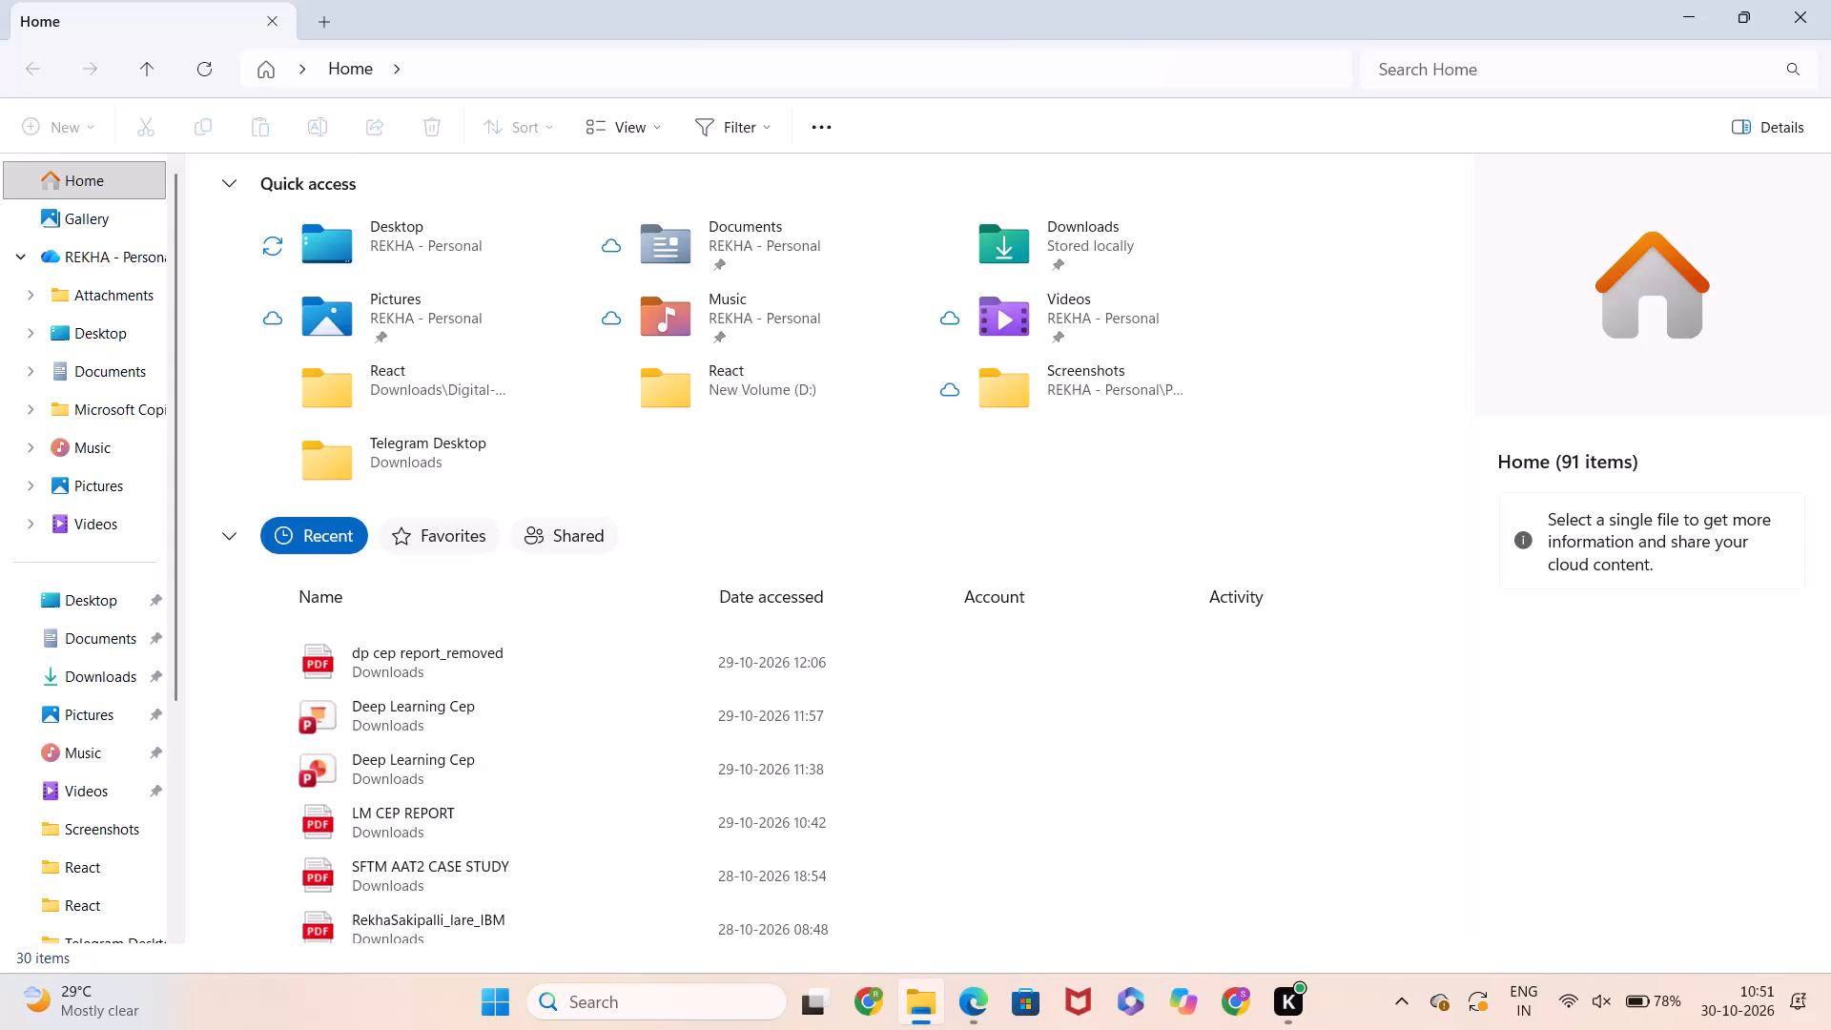
Switch to Microsoft Edge, open the Samvidha campus management portal, and sign in with the saved student credentials.
left_click(959, 999)
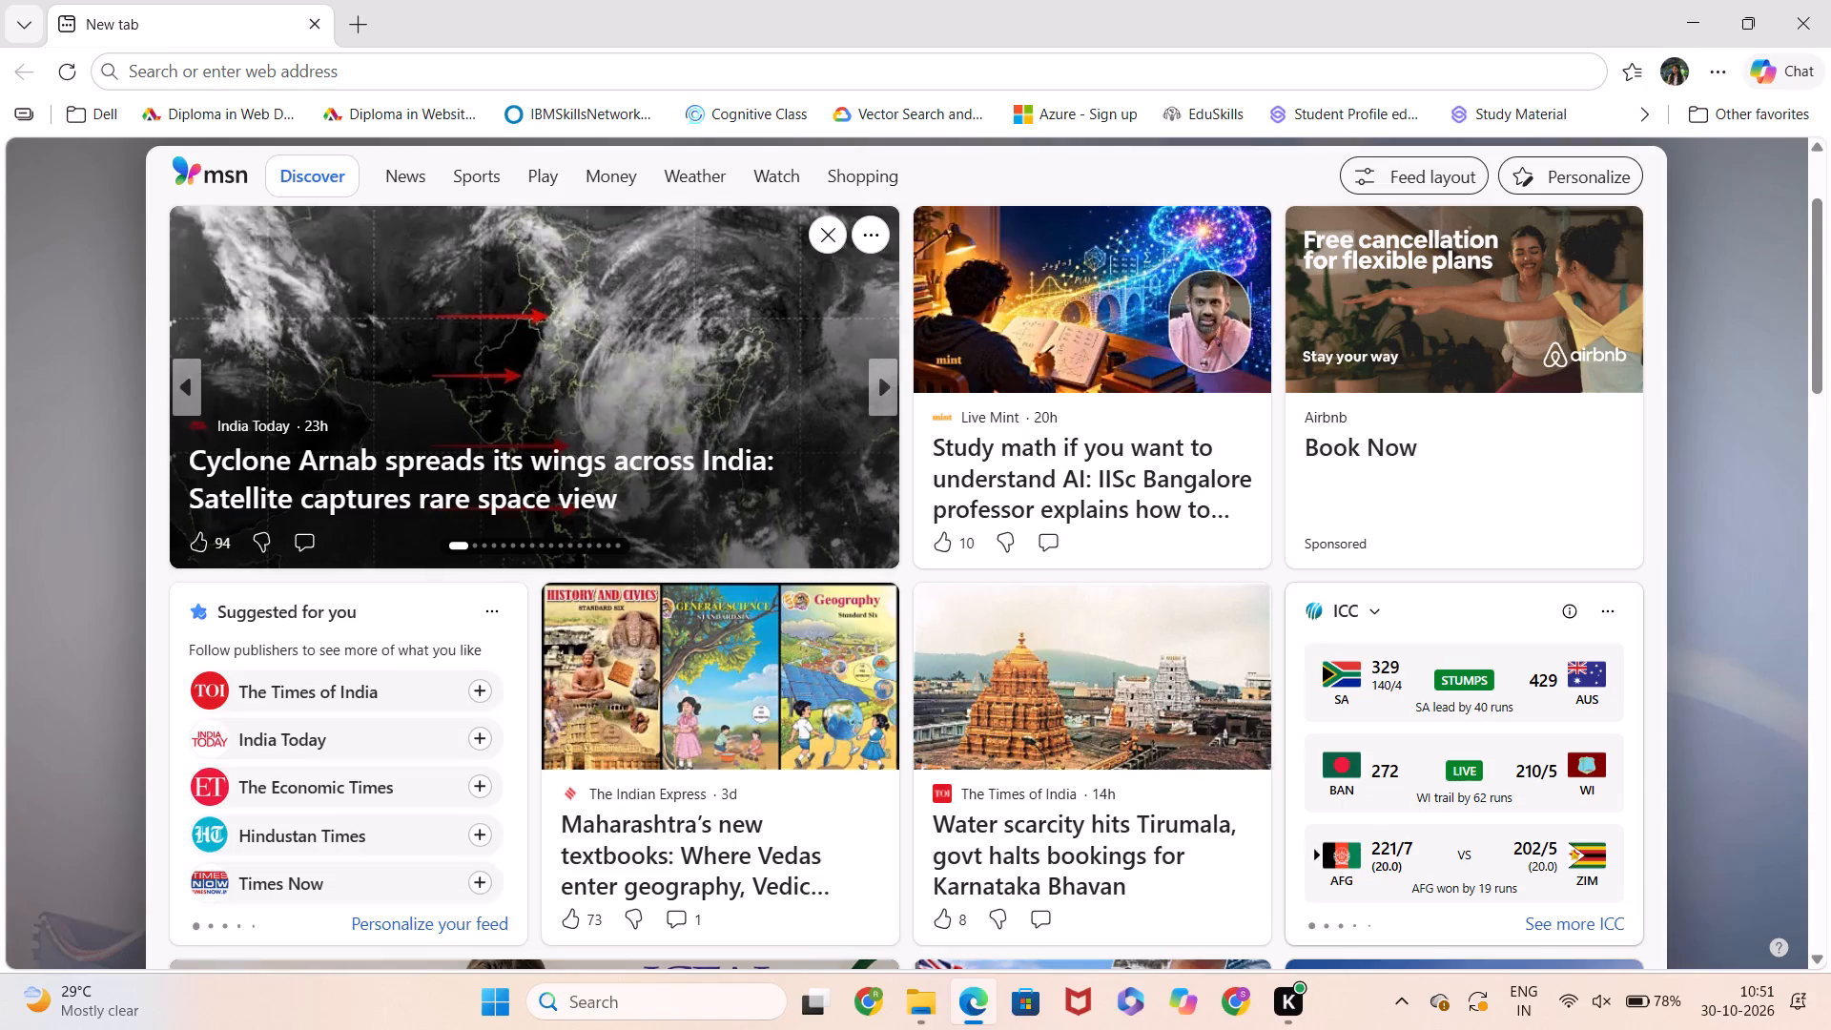
left_click(490, 76)
type("samvi")
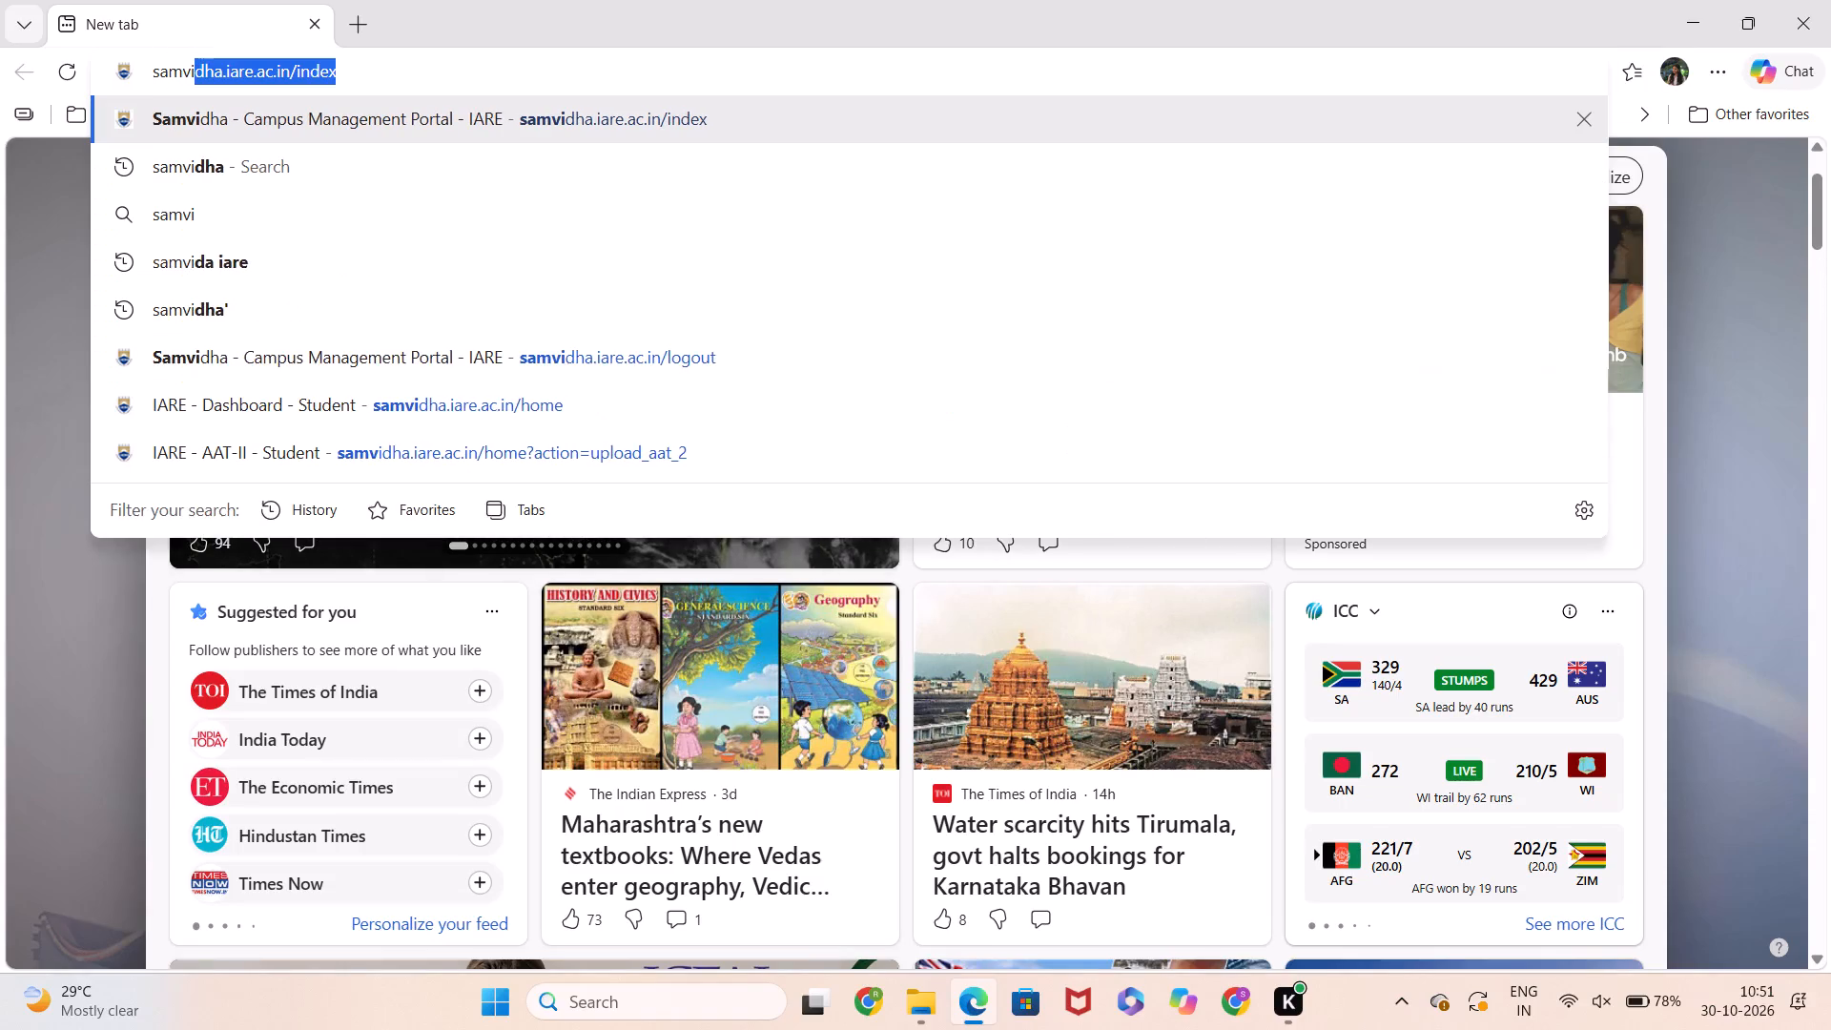
left_click(368, 111)
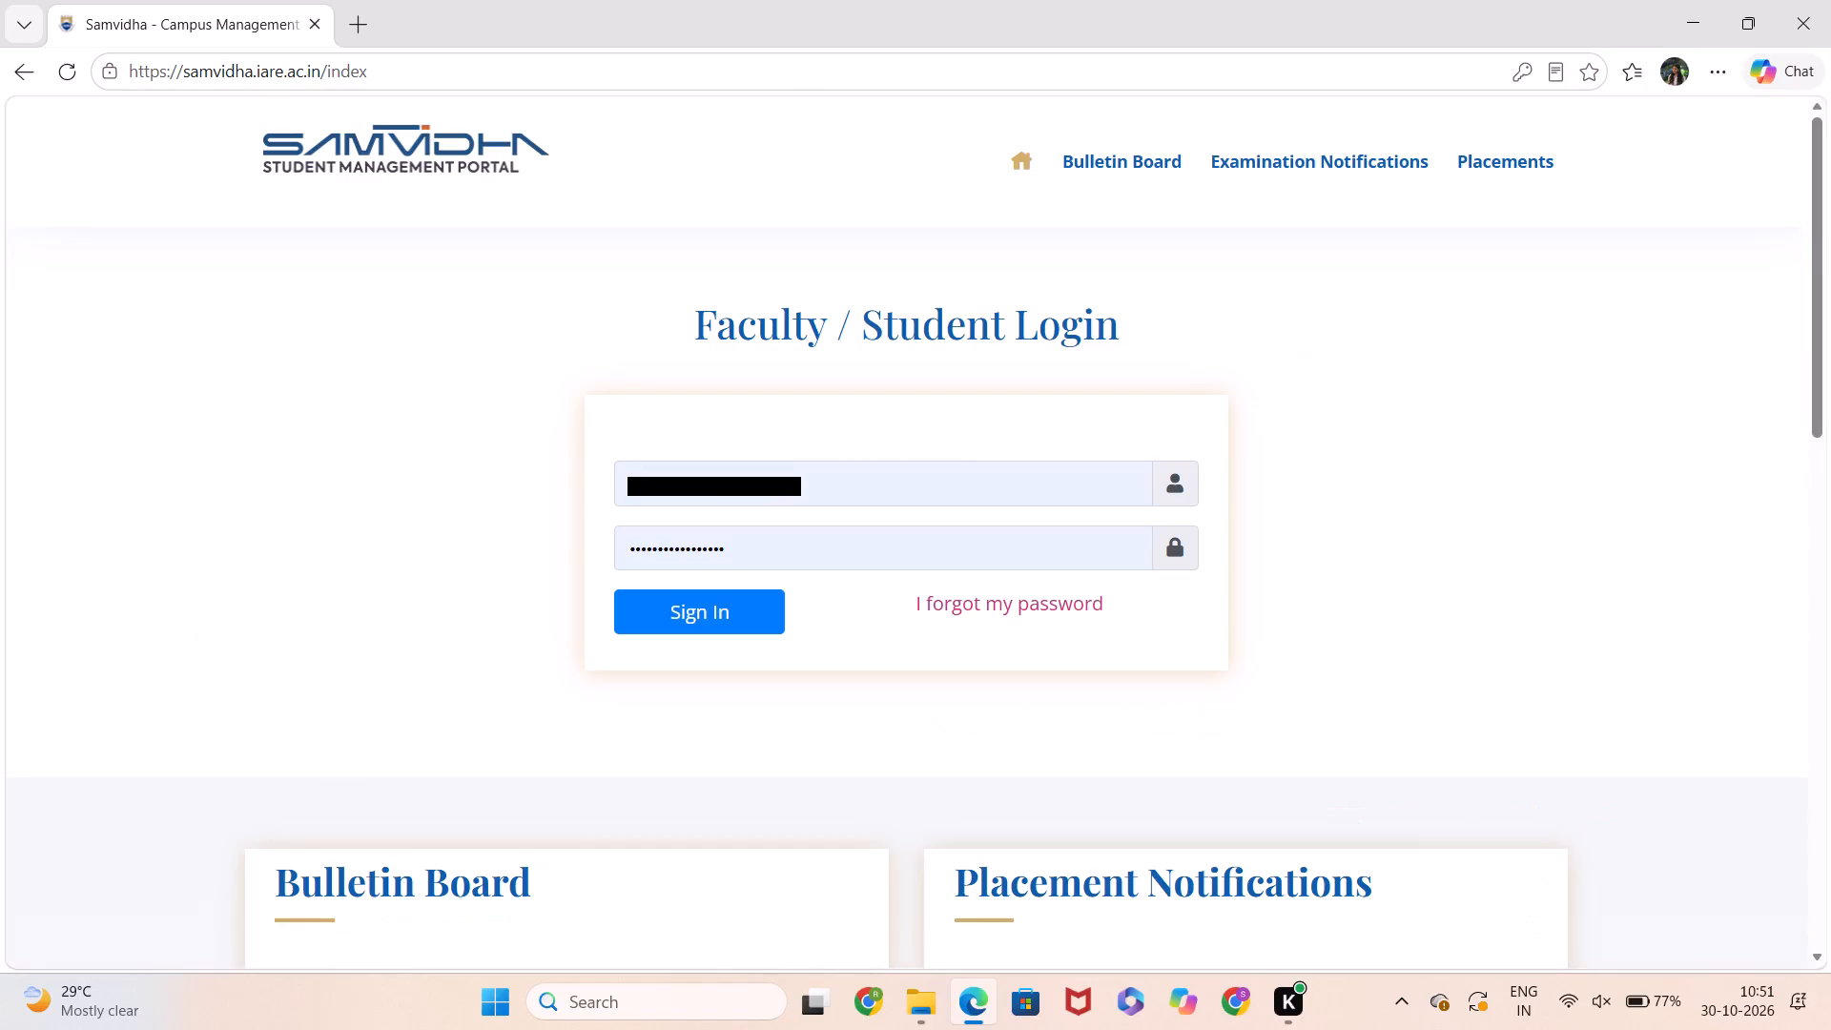
left_click(748, 616)
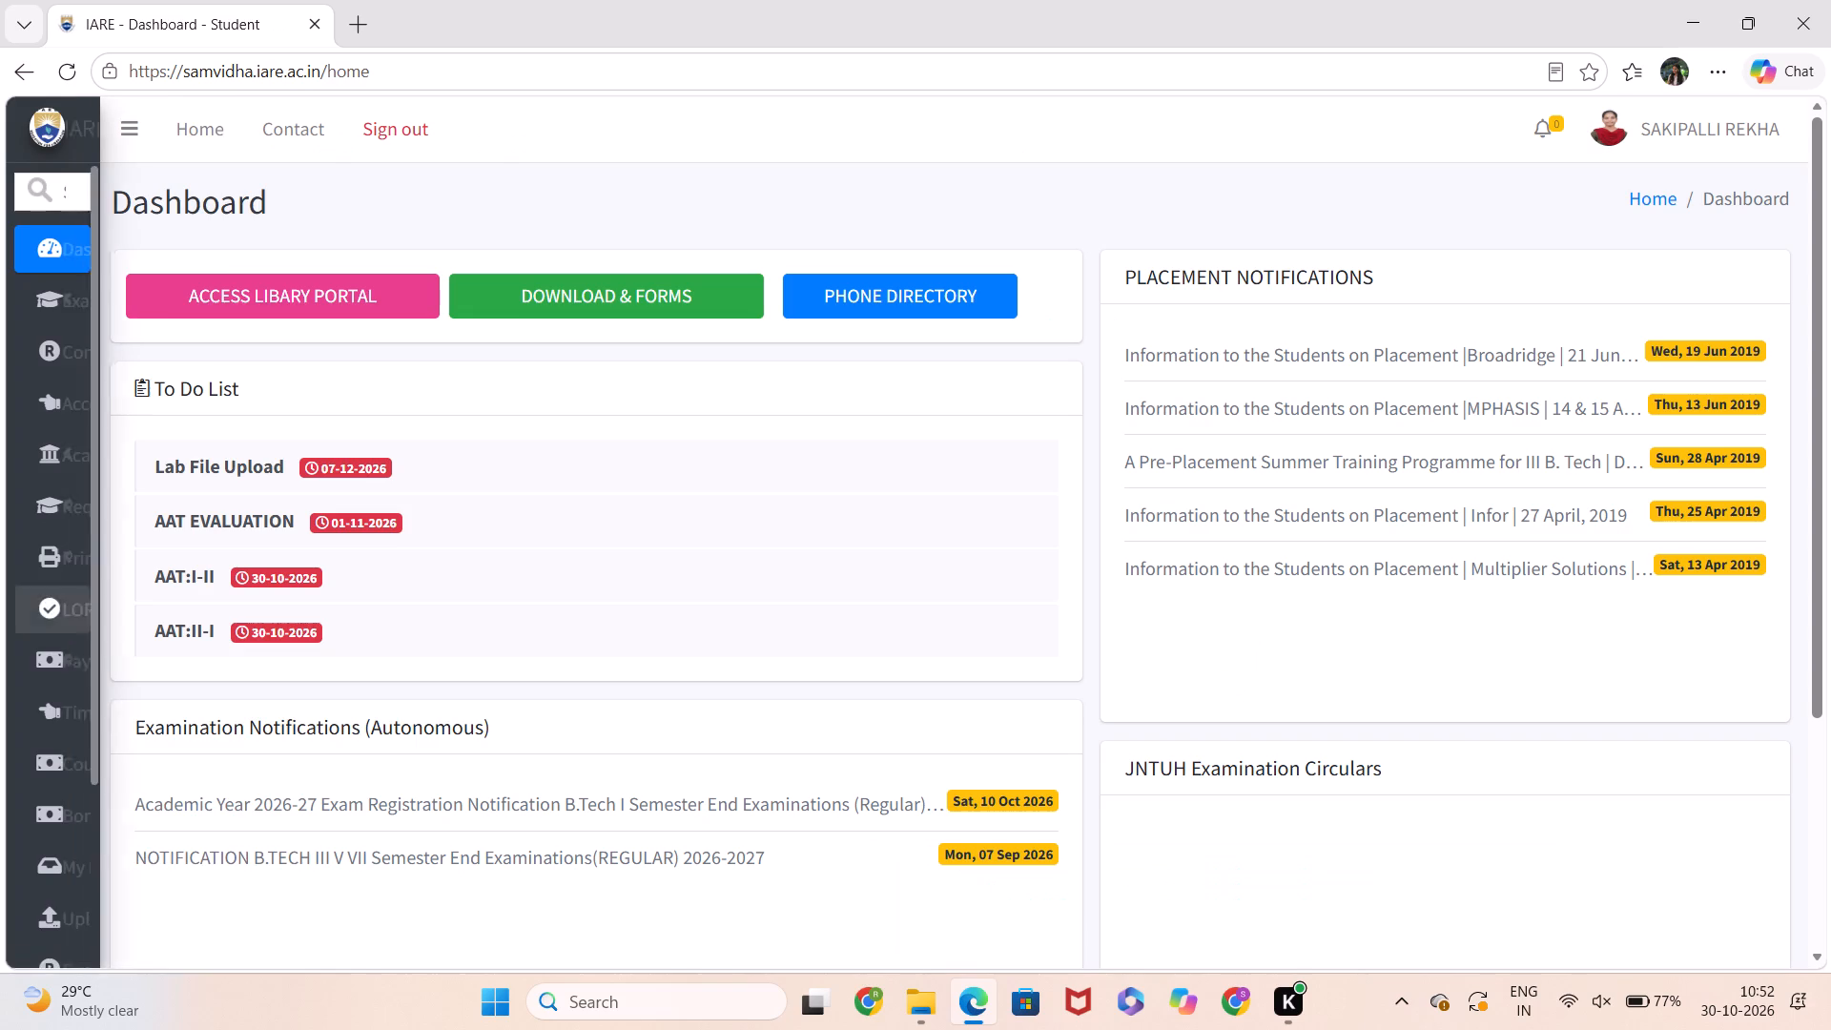
Open the AAT-II upload page and get the assigned question for the Language Modeling course (ACAD40).
scroll(84, 755, "down", 4)
left_click(130, 836)
scroll(130, 836, "down", 3)
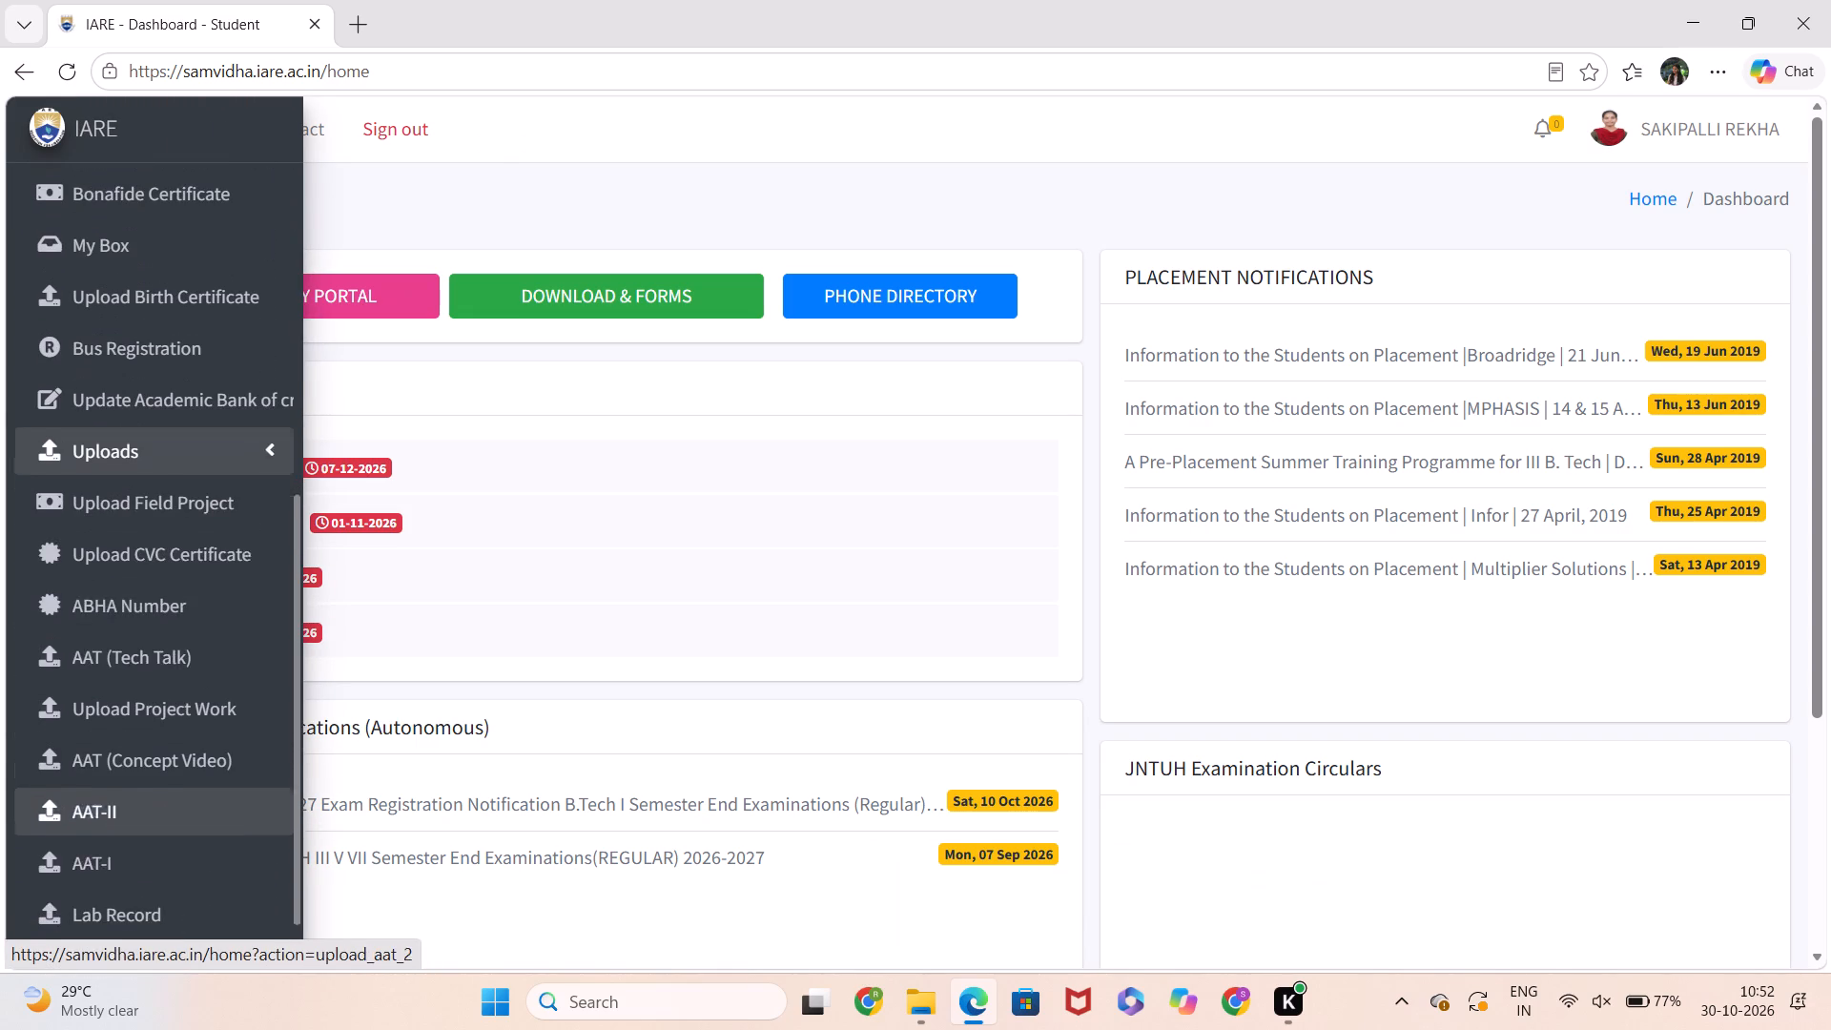
left_click(190, 787)
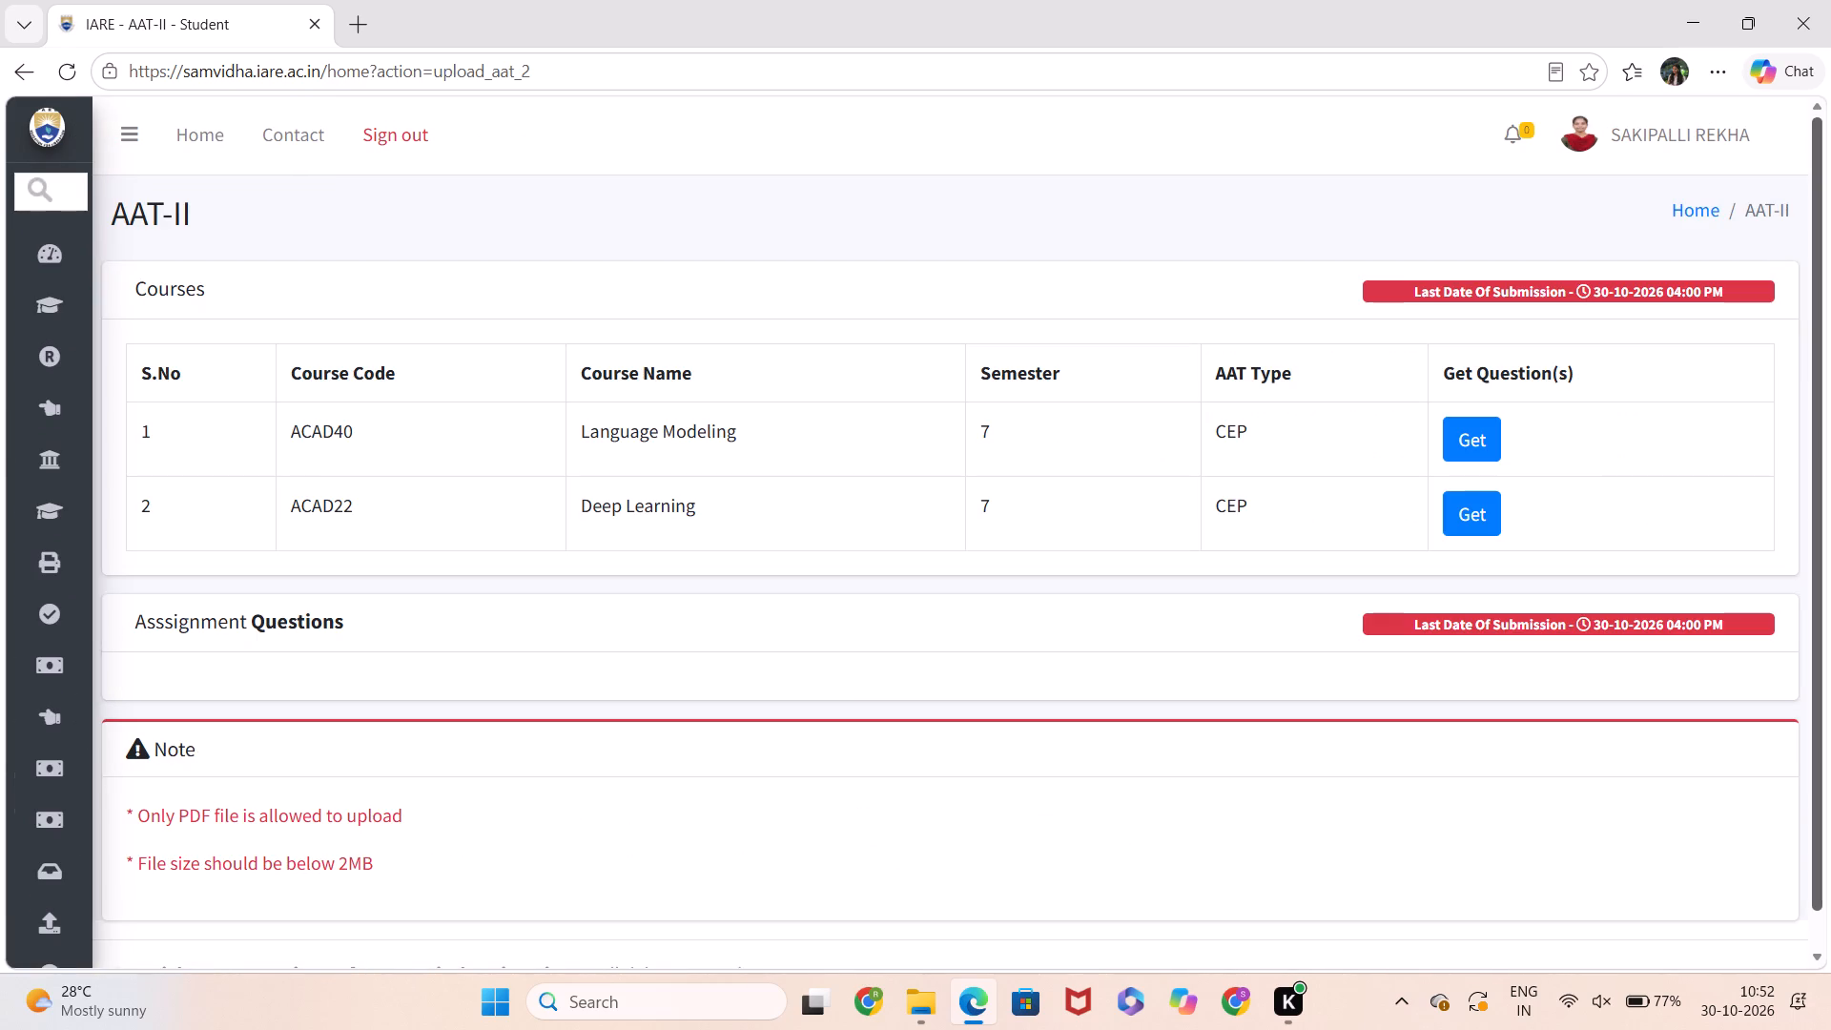
left_click(1478, 442)
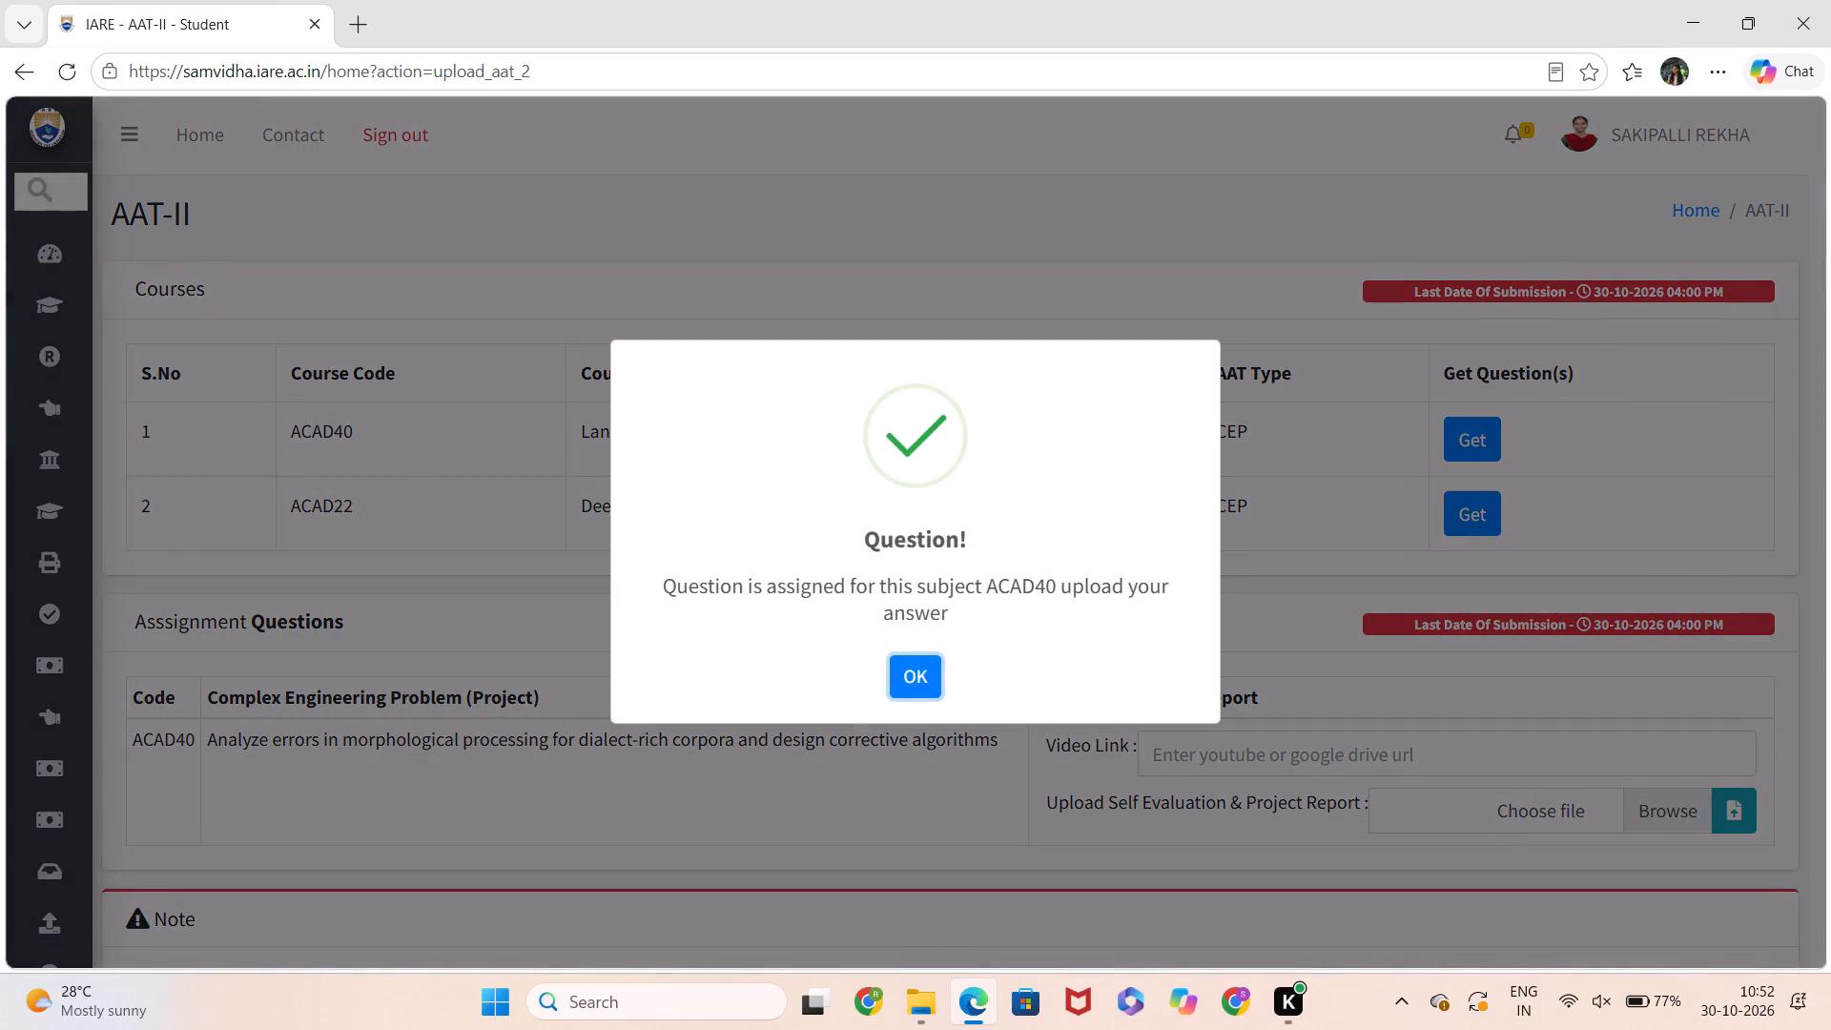
left_click(917, 676)
Switch to File Explorer and delete the 185 KB Deep Learning Cep presentation dated 28-10-2026 from the Downloads folder.
left_click(919, 993)
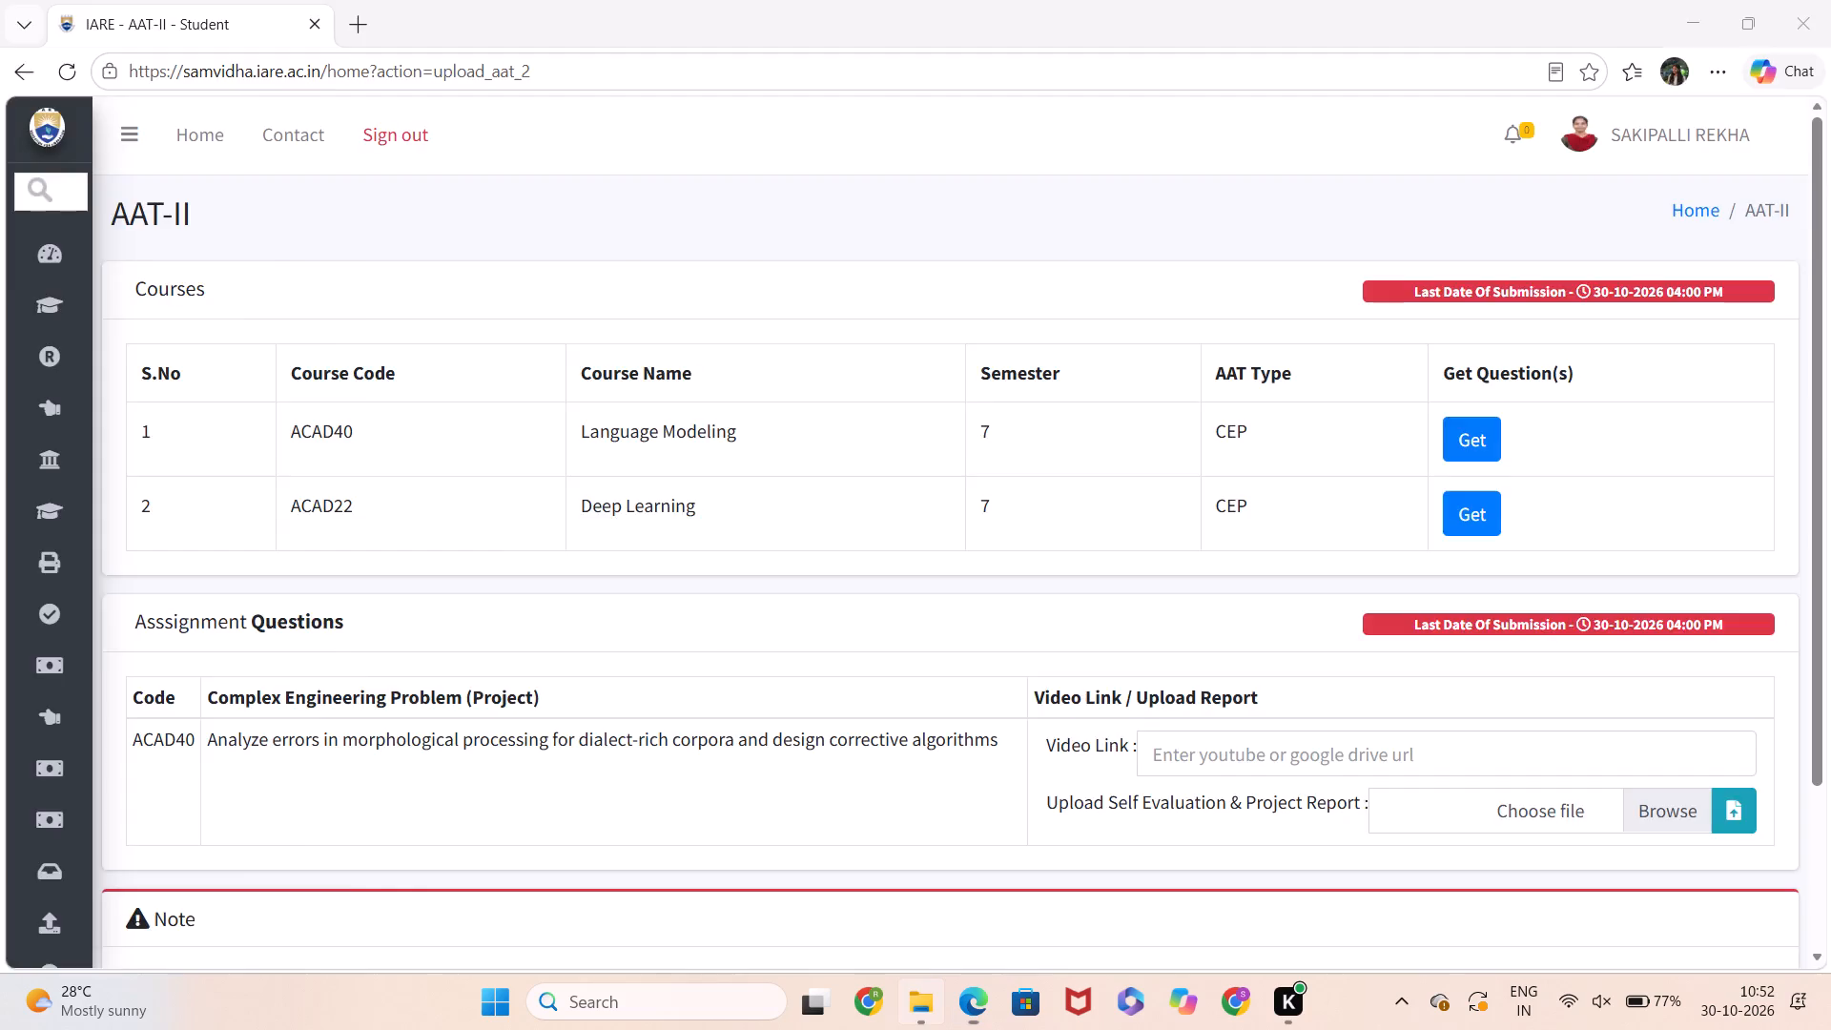
left_click(124, 676)
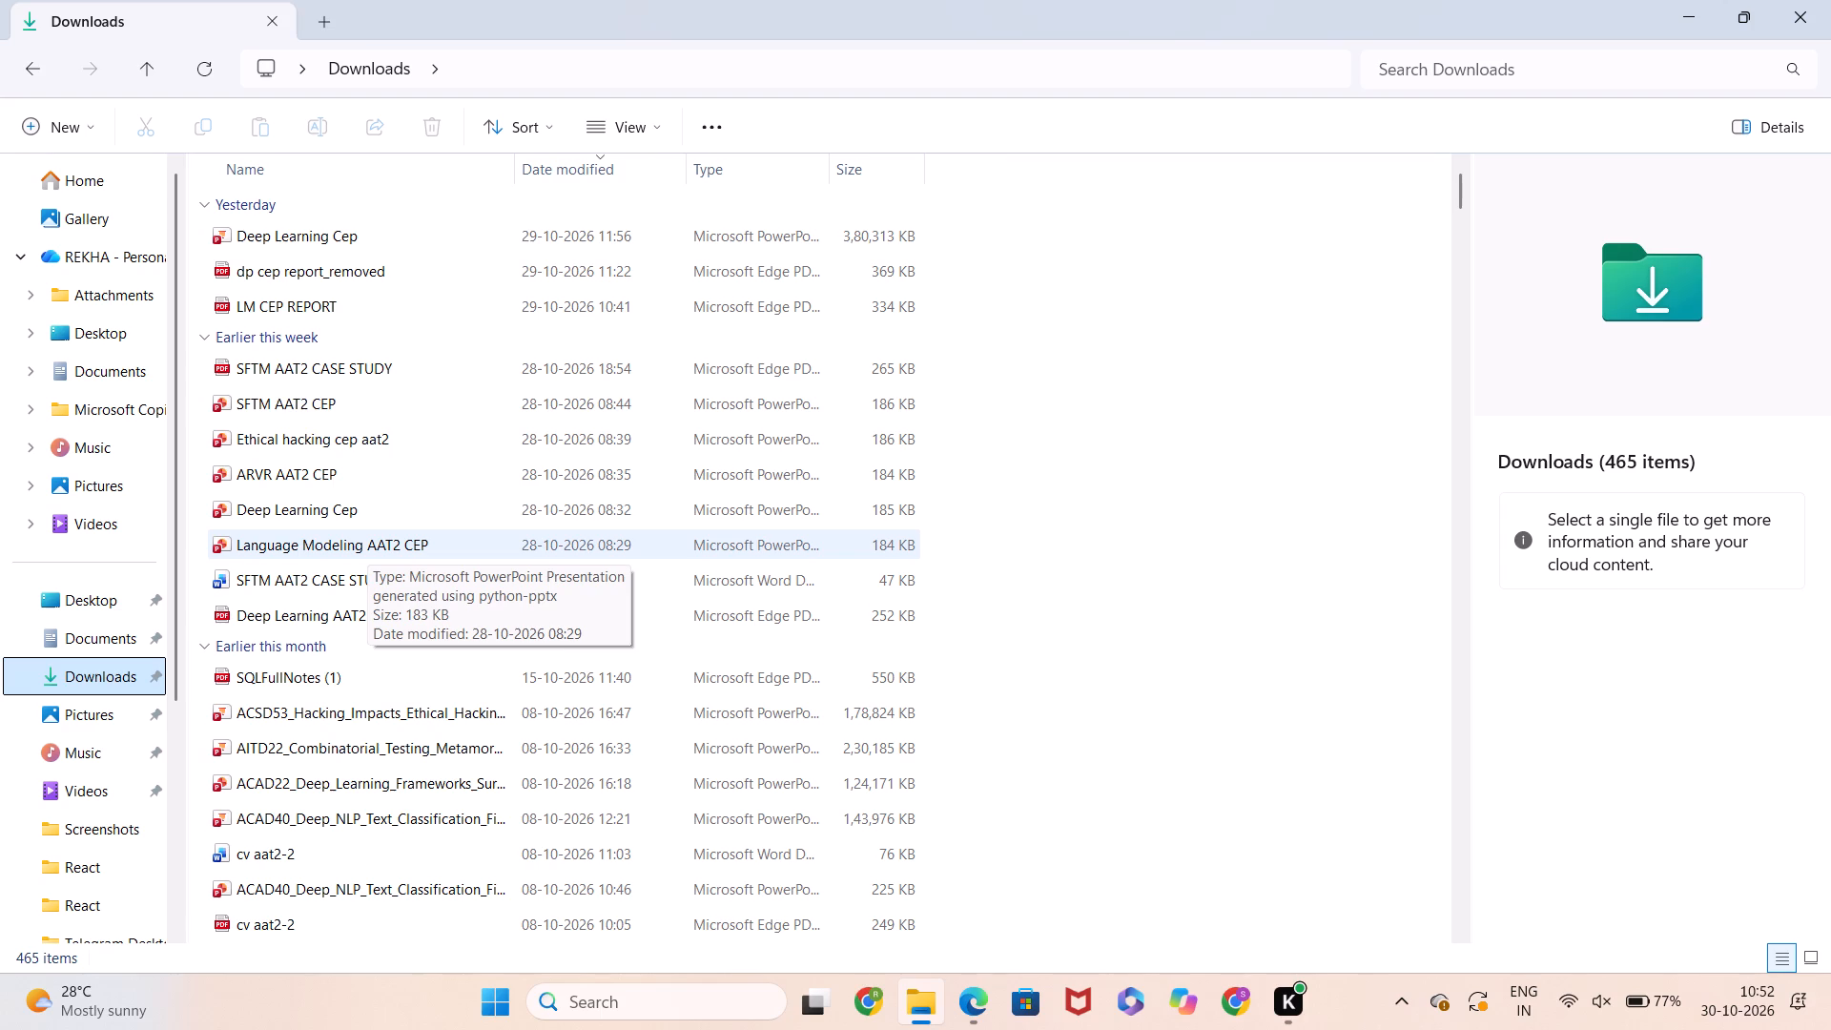
left_click(316, 512)
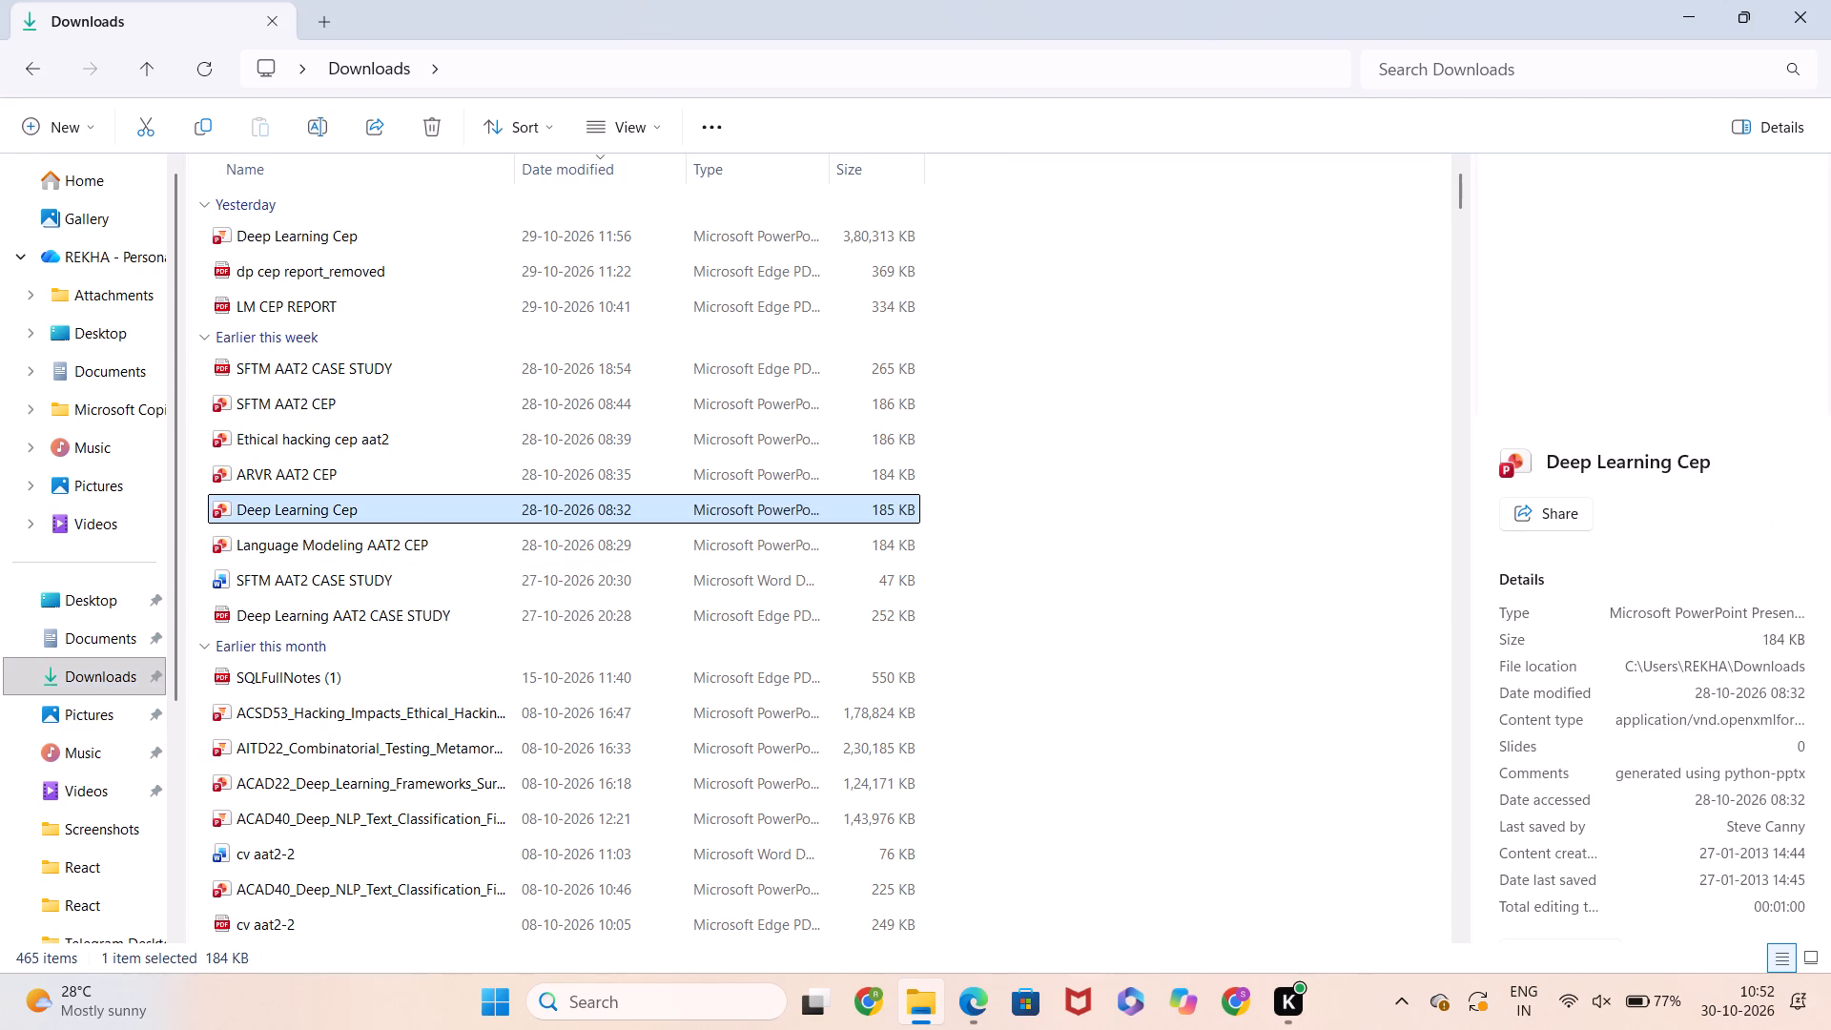
key("Delete")
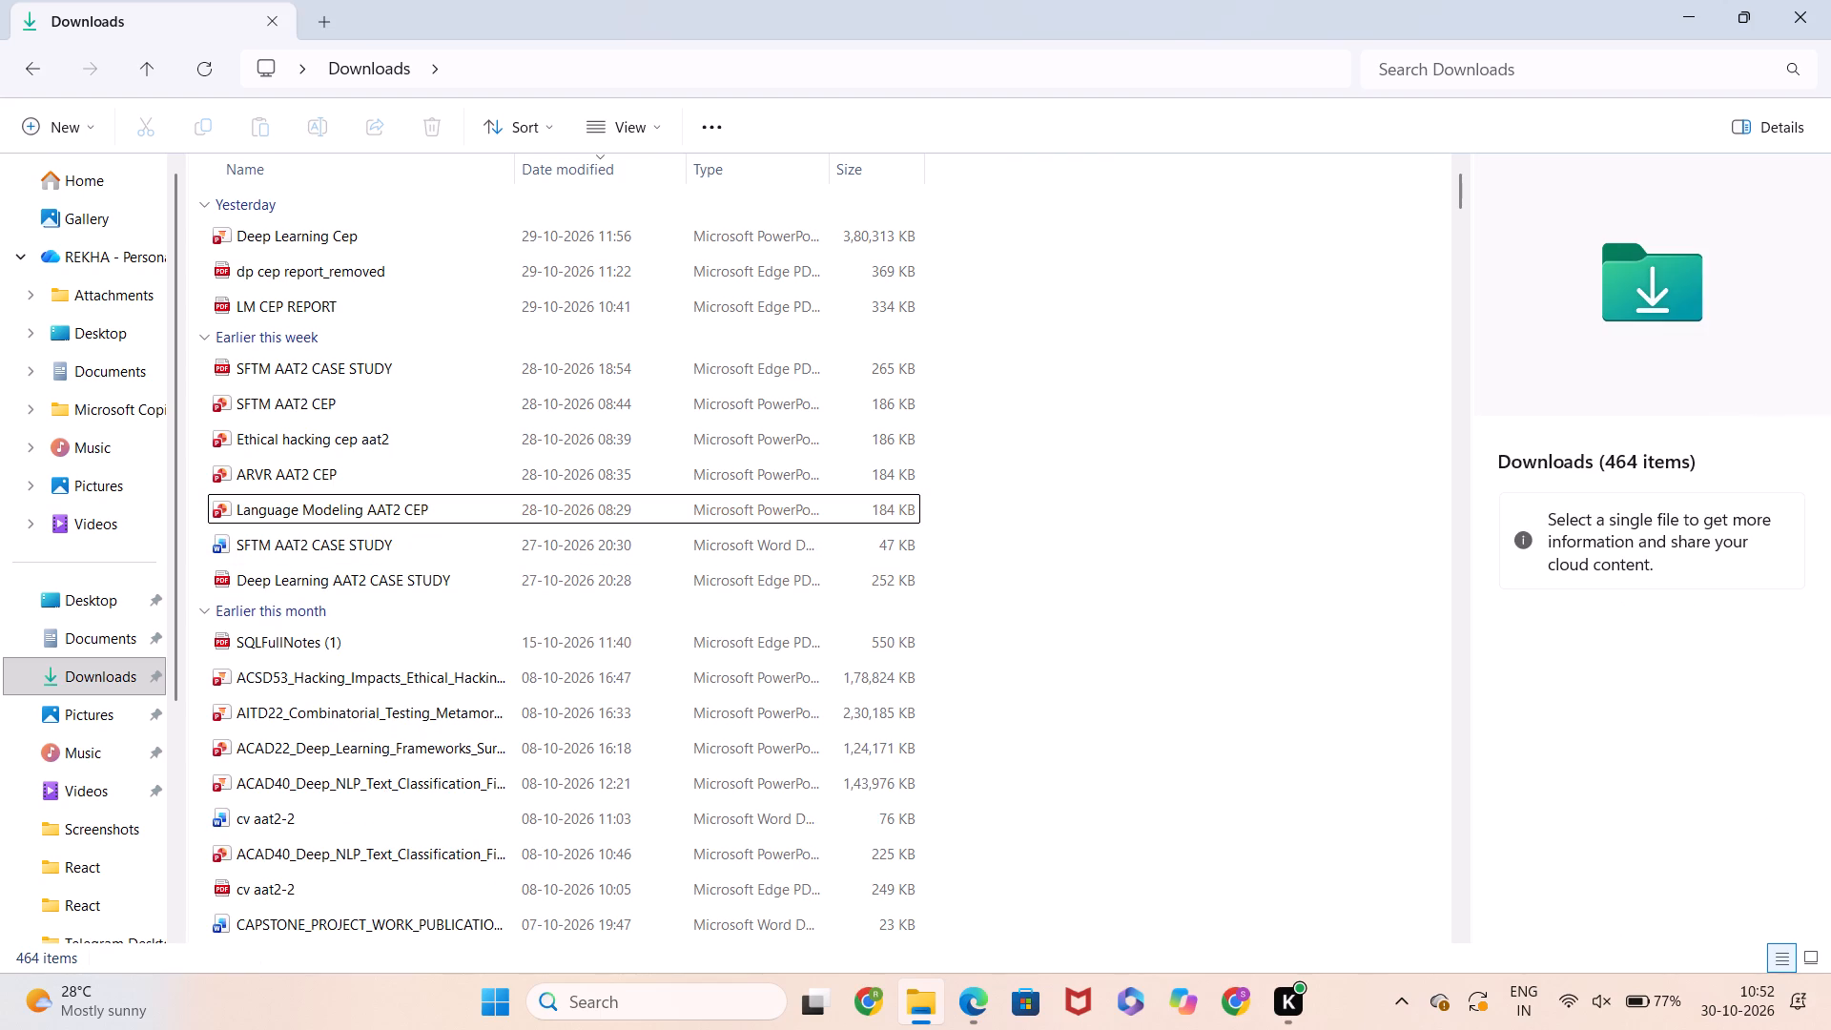
Open the Language Modeling AAT2 CEP presentation from Downloads in PowerPoint, enable editing, and skim its slides.
double_click(311, 510)
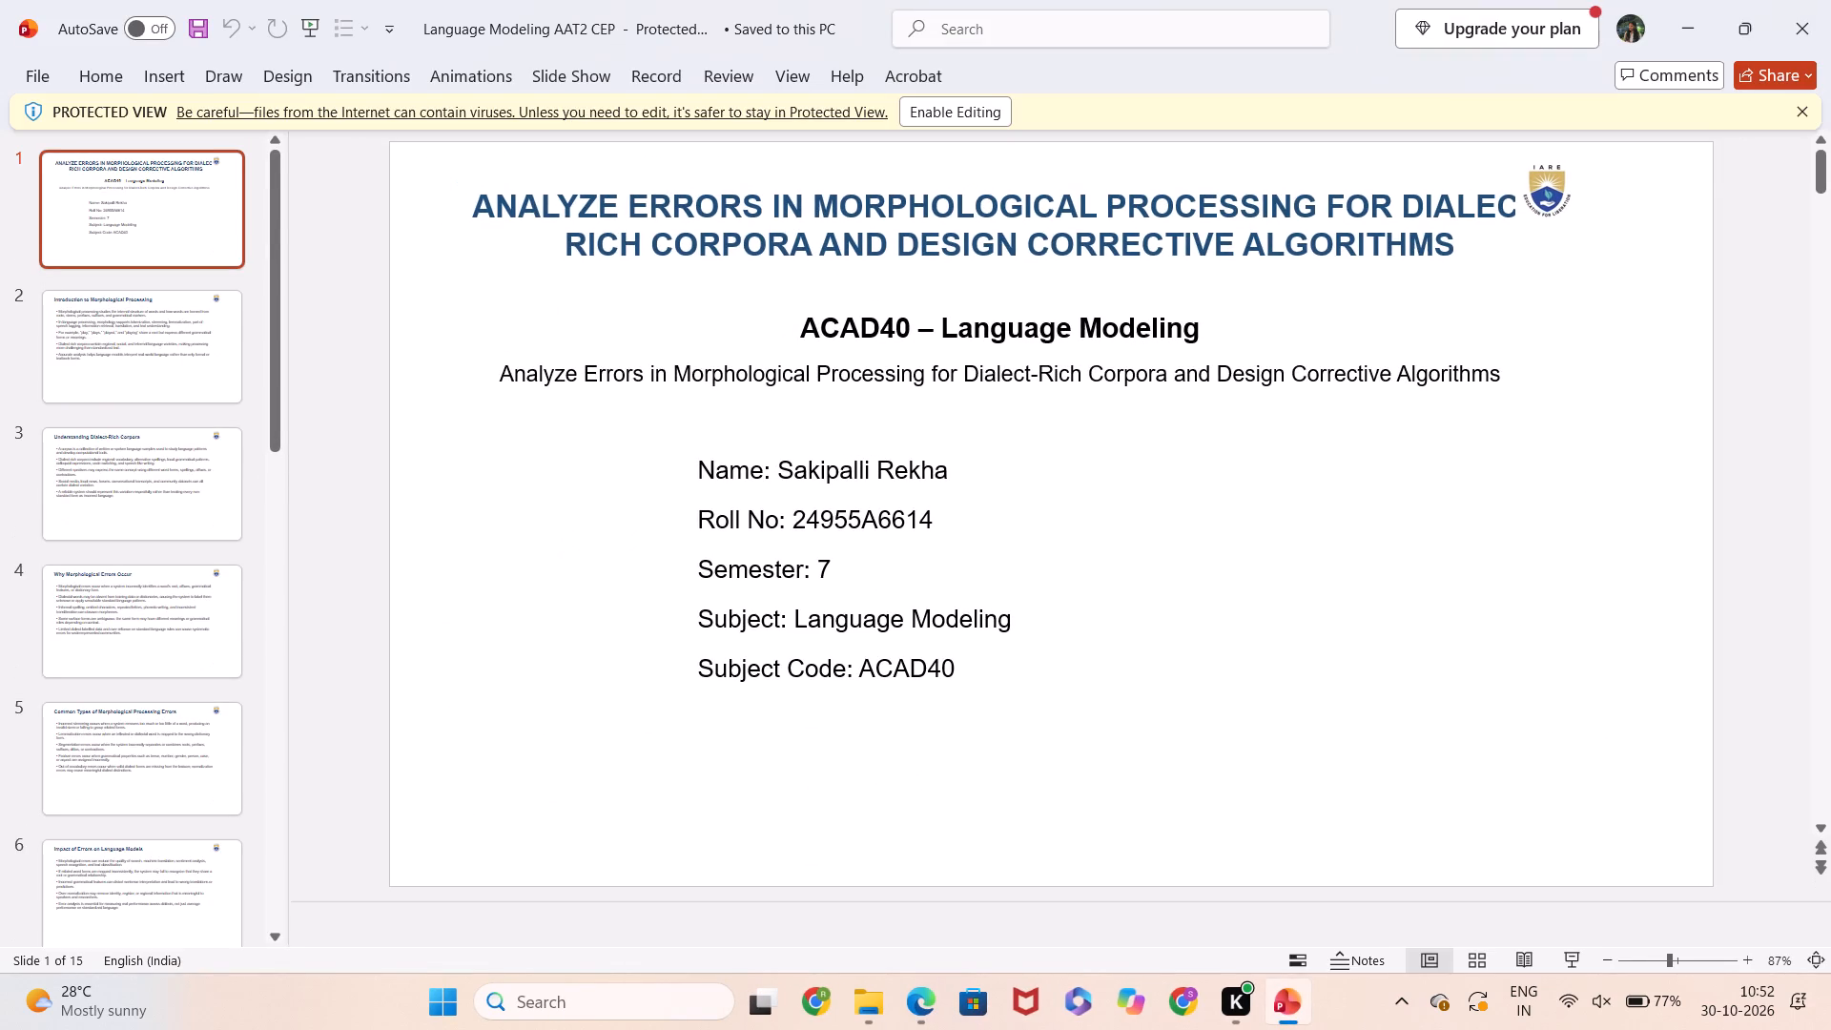
left_click(948, 102)
scroll(863, 530, "down", 1)
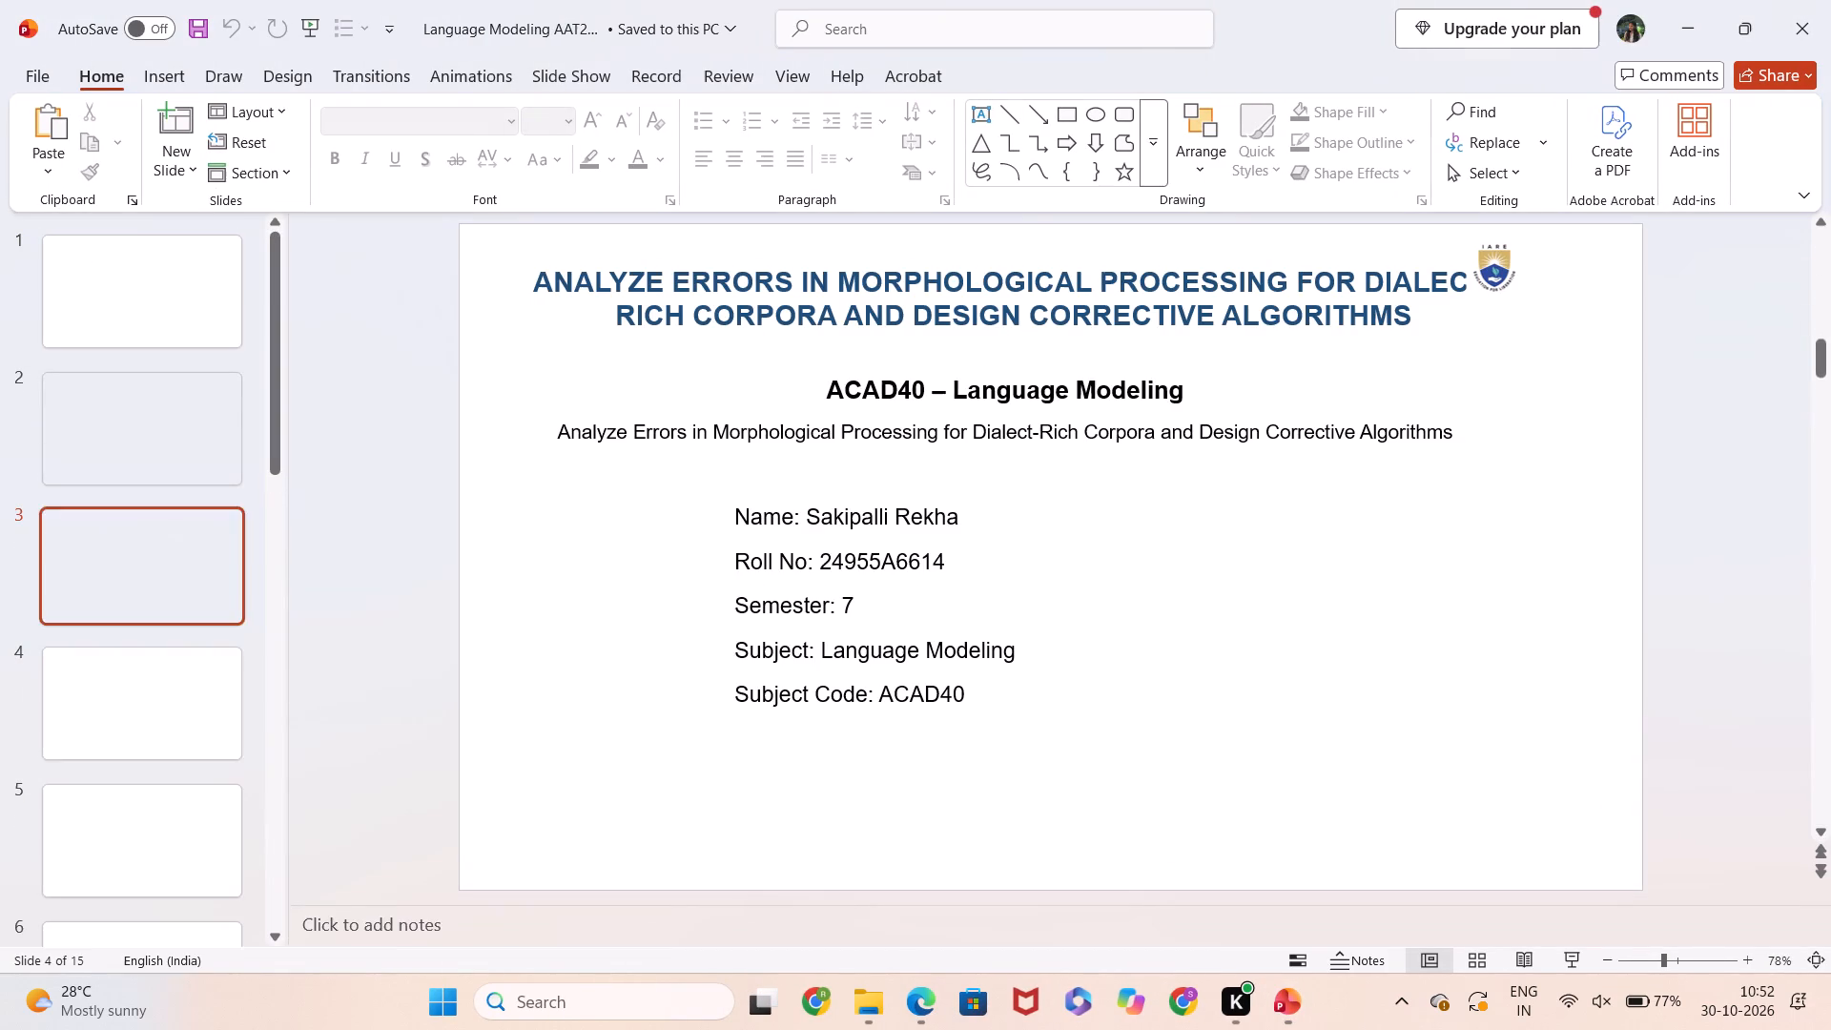
scroll(863, 530, "down", 14)
scroll(863, 530, "up", 14)
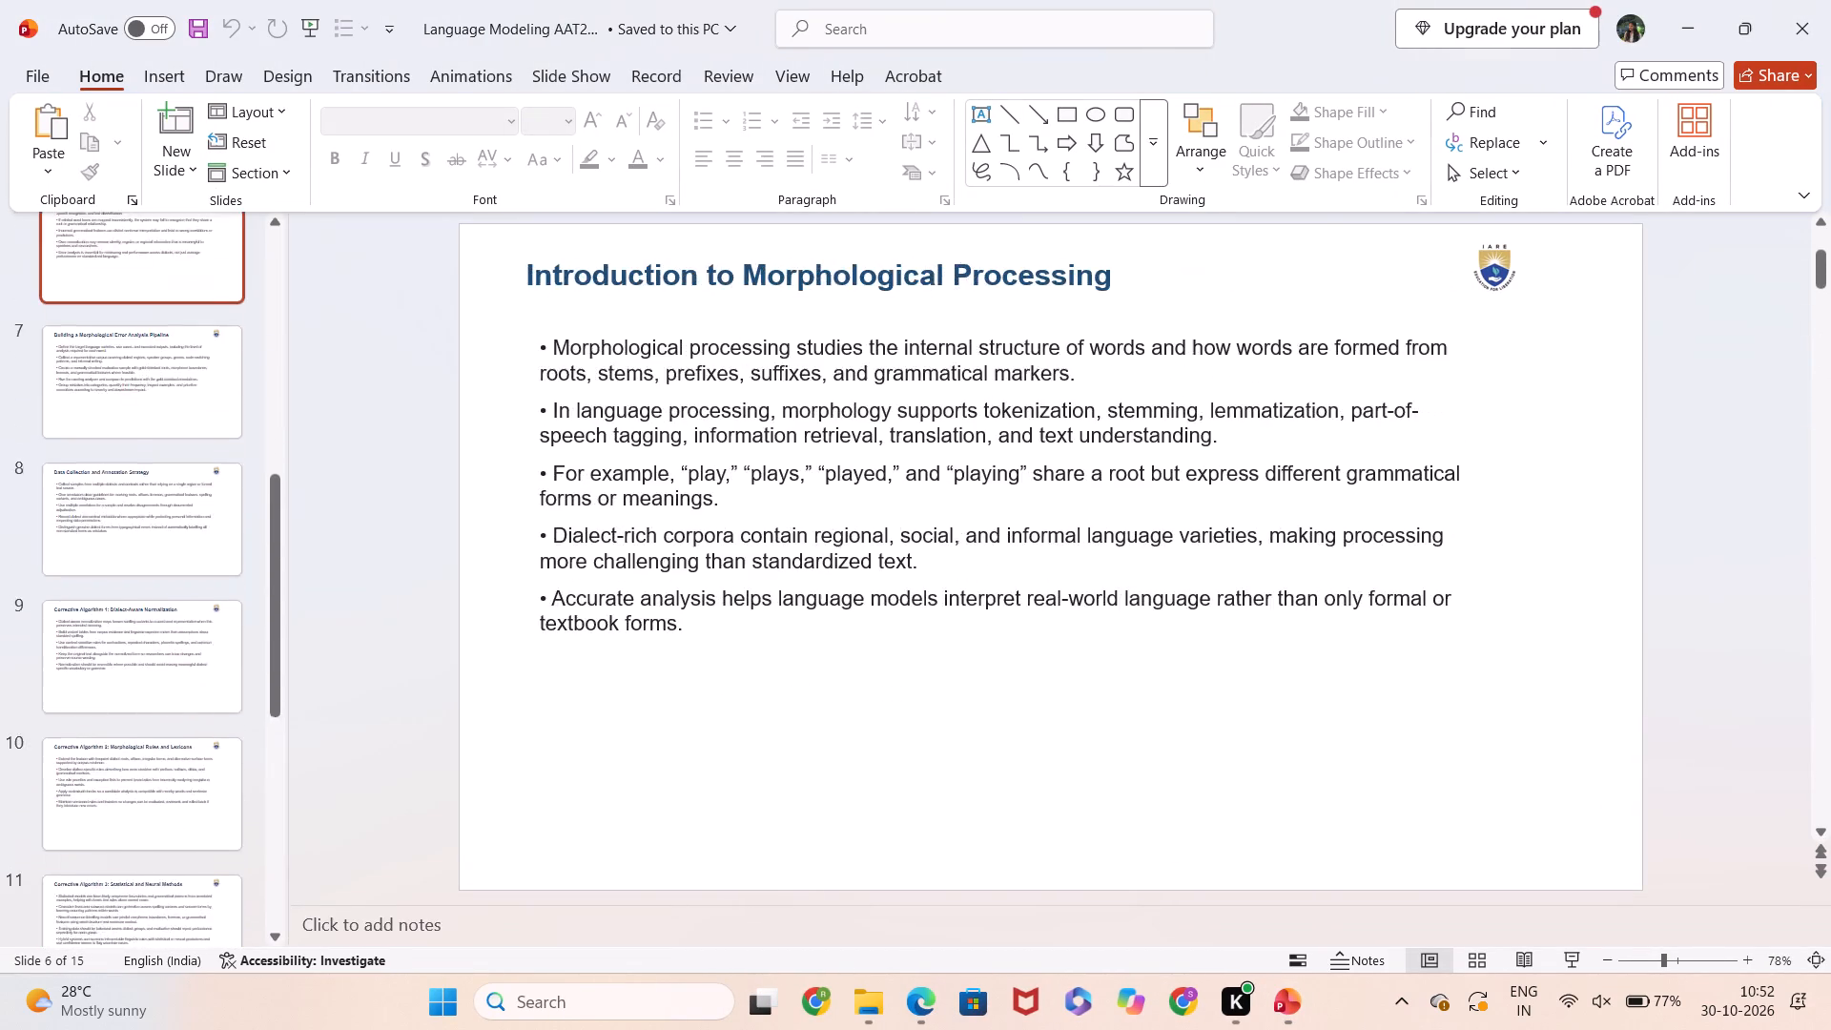
scroll(863, 530, "up", 5)
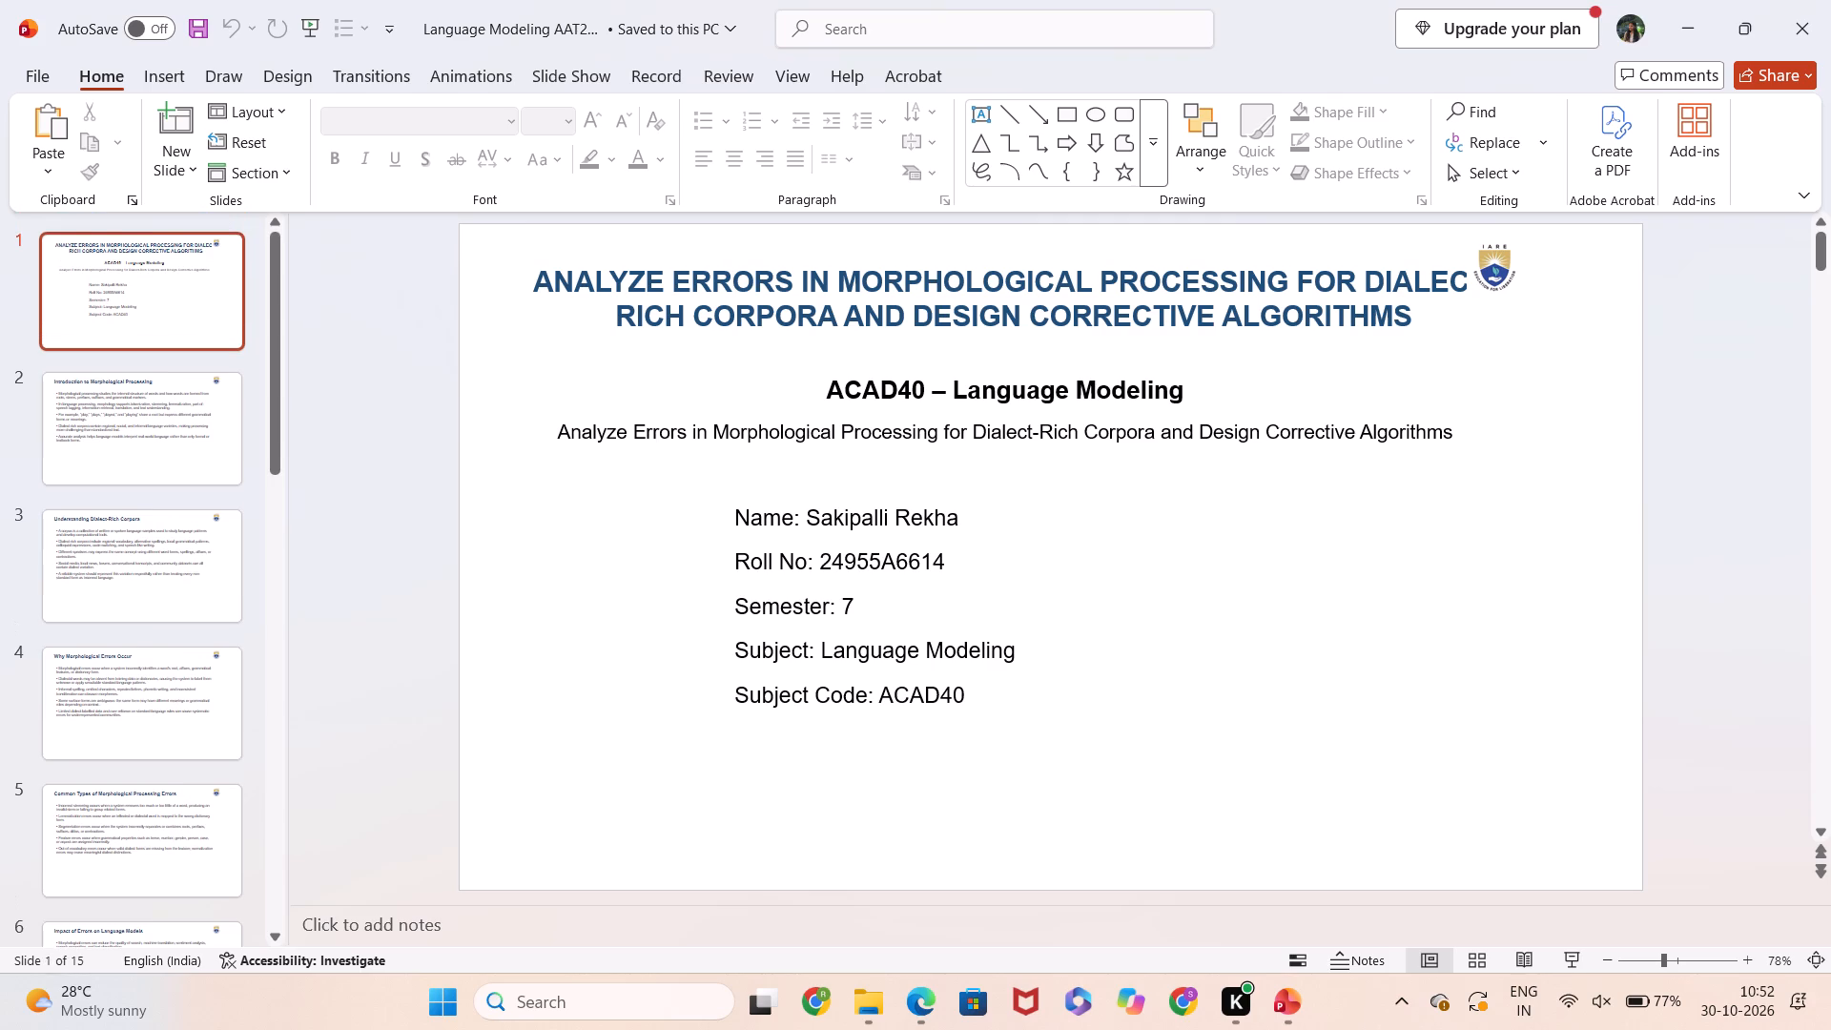
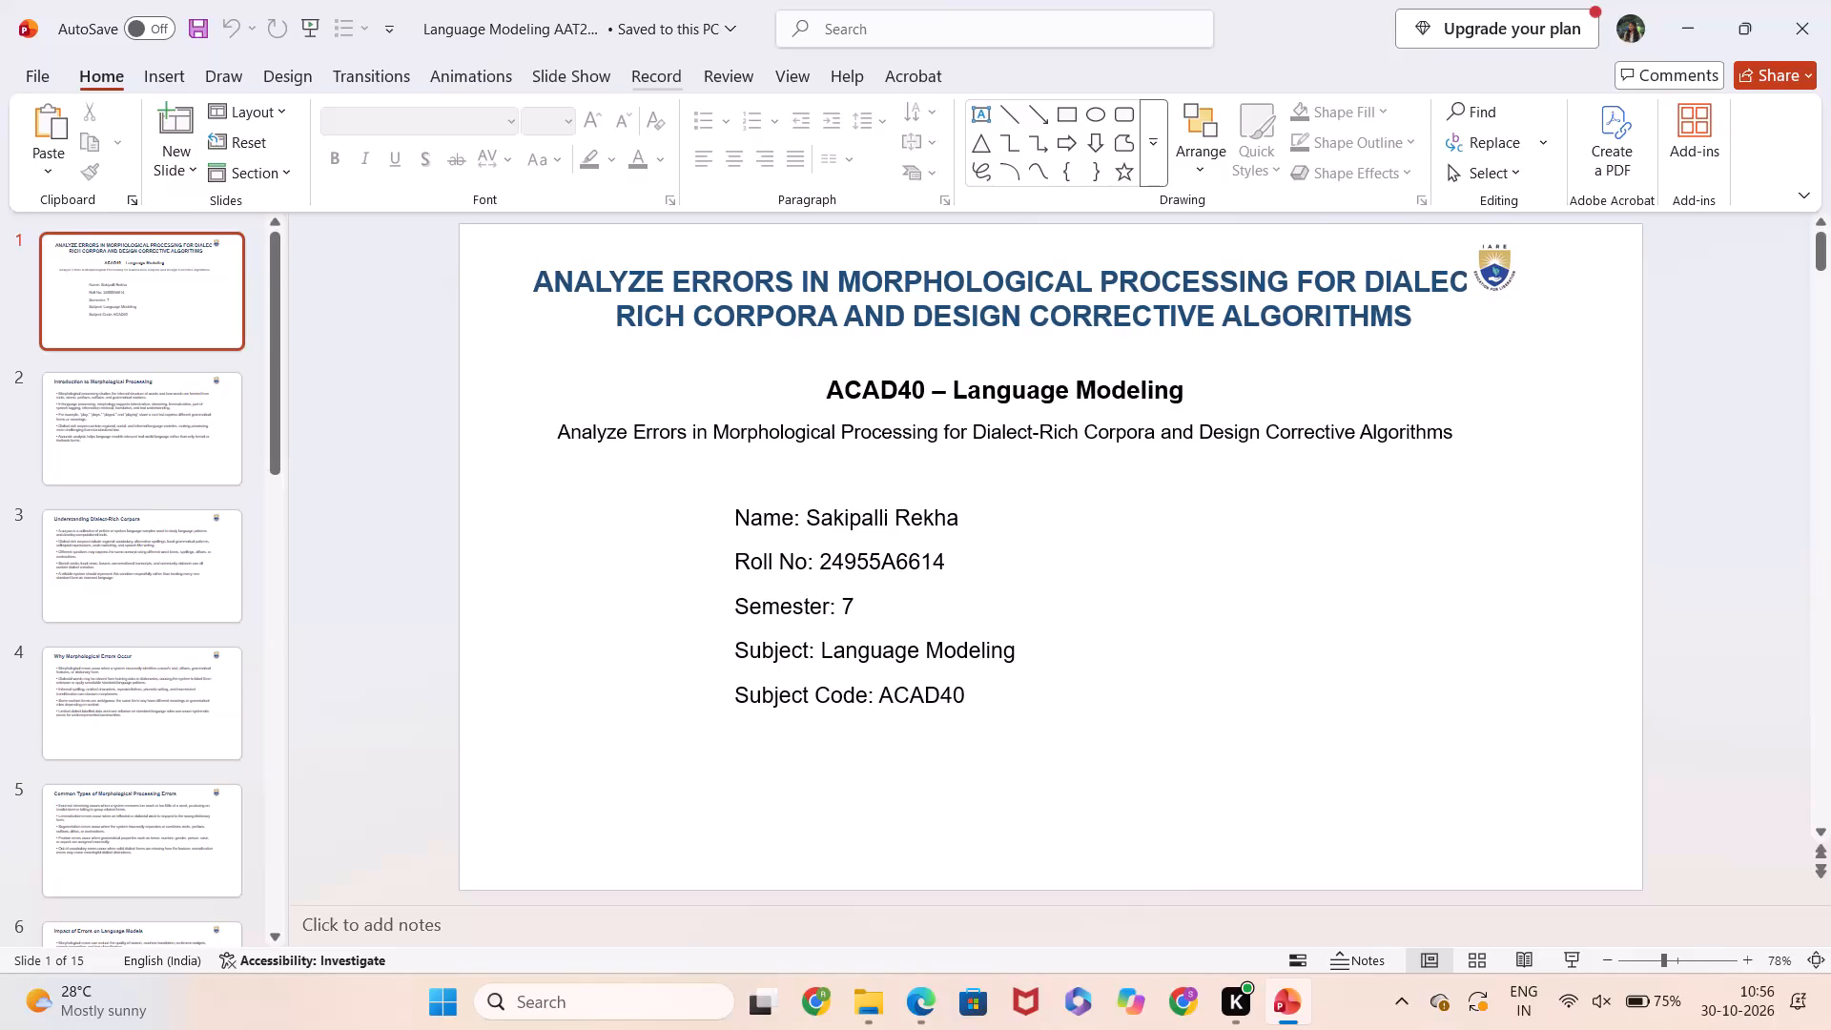
Start recording the slide show from the beginning with the camera on, present the title slide, and advance to the Introduction to Morphological Processing slide.
left_click(650, 77)
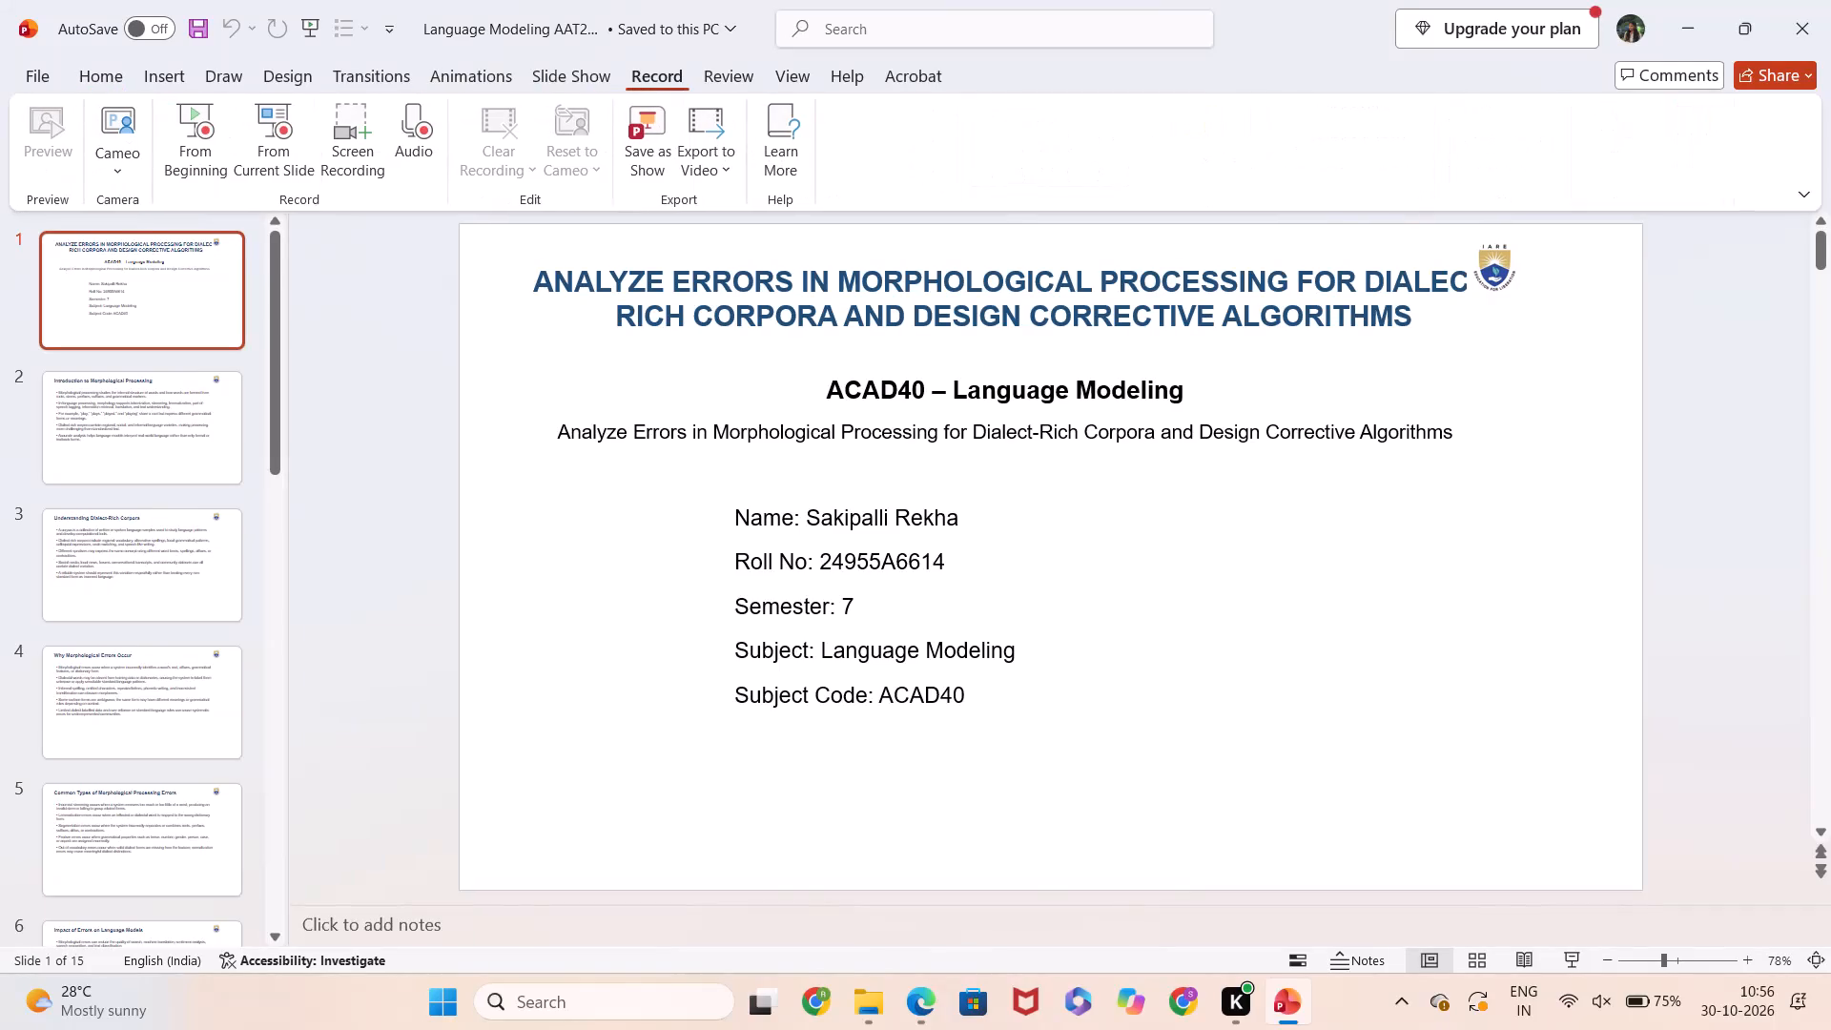
left_click(198, 170)
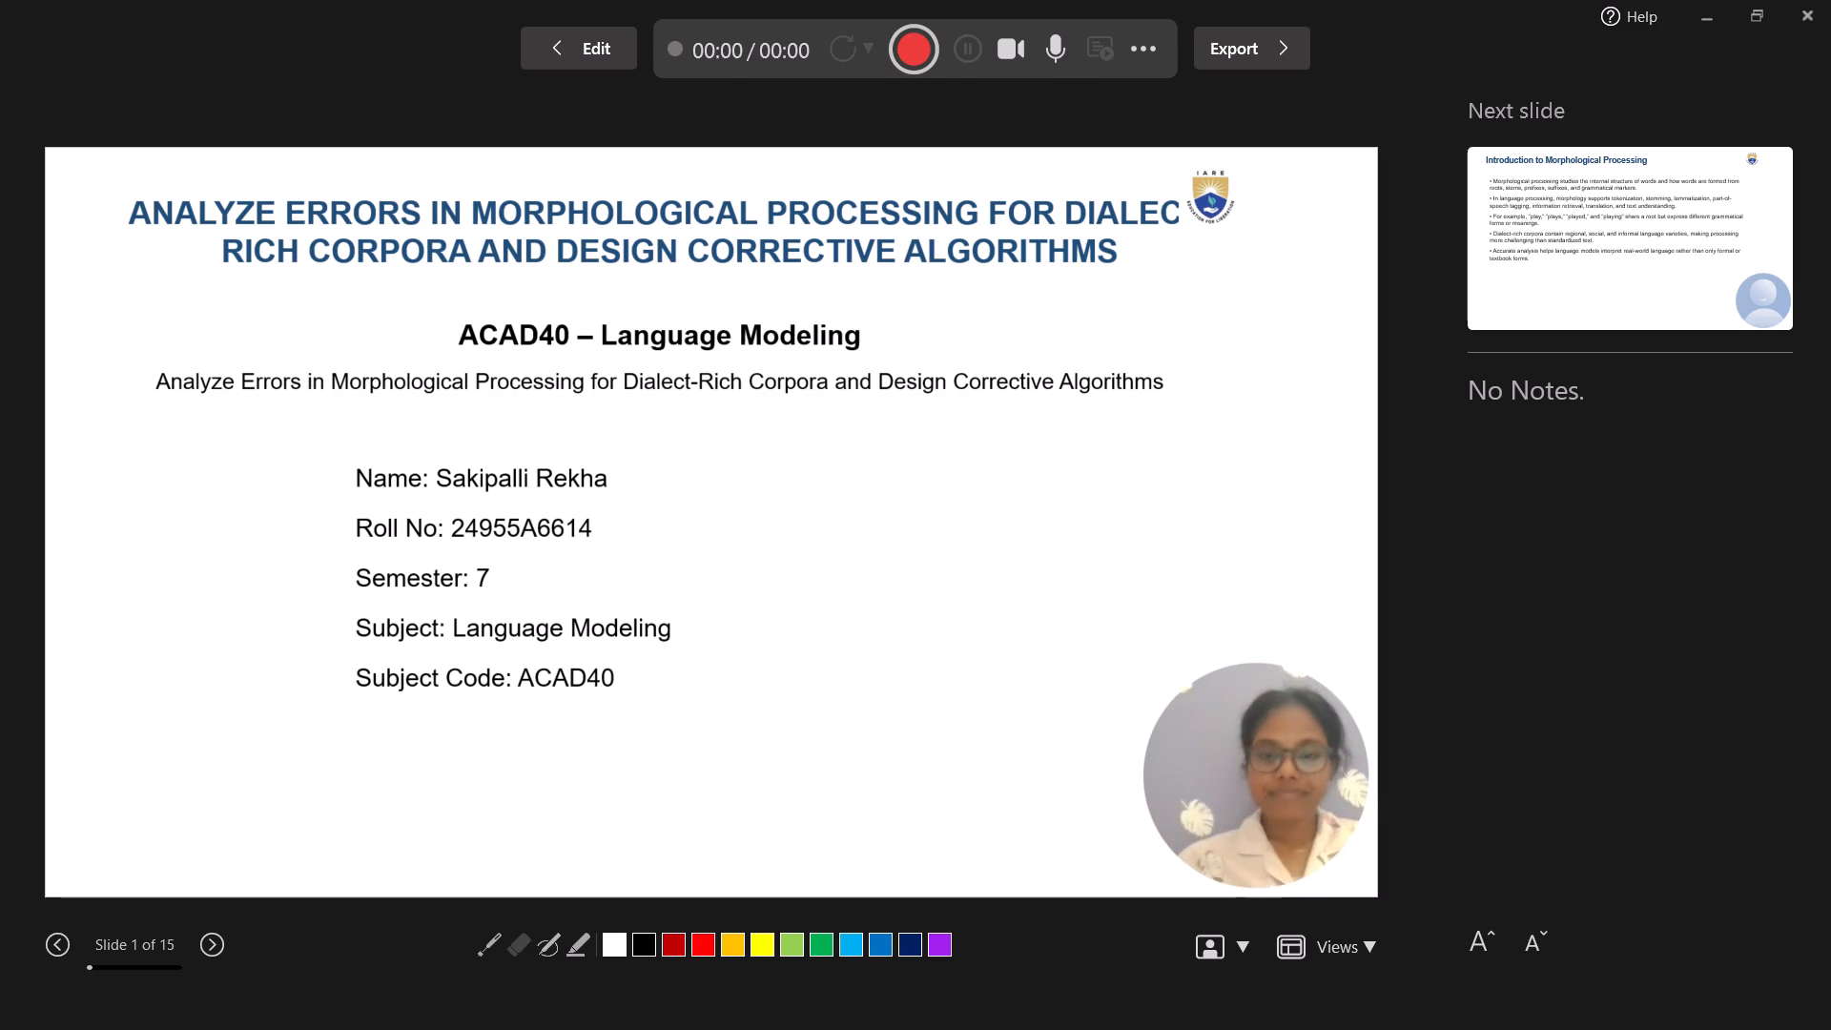
left_click(901, 57)
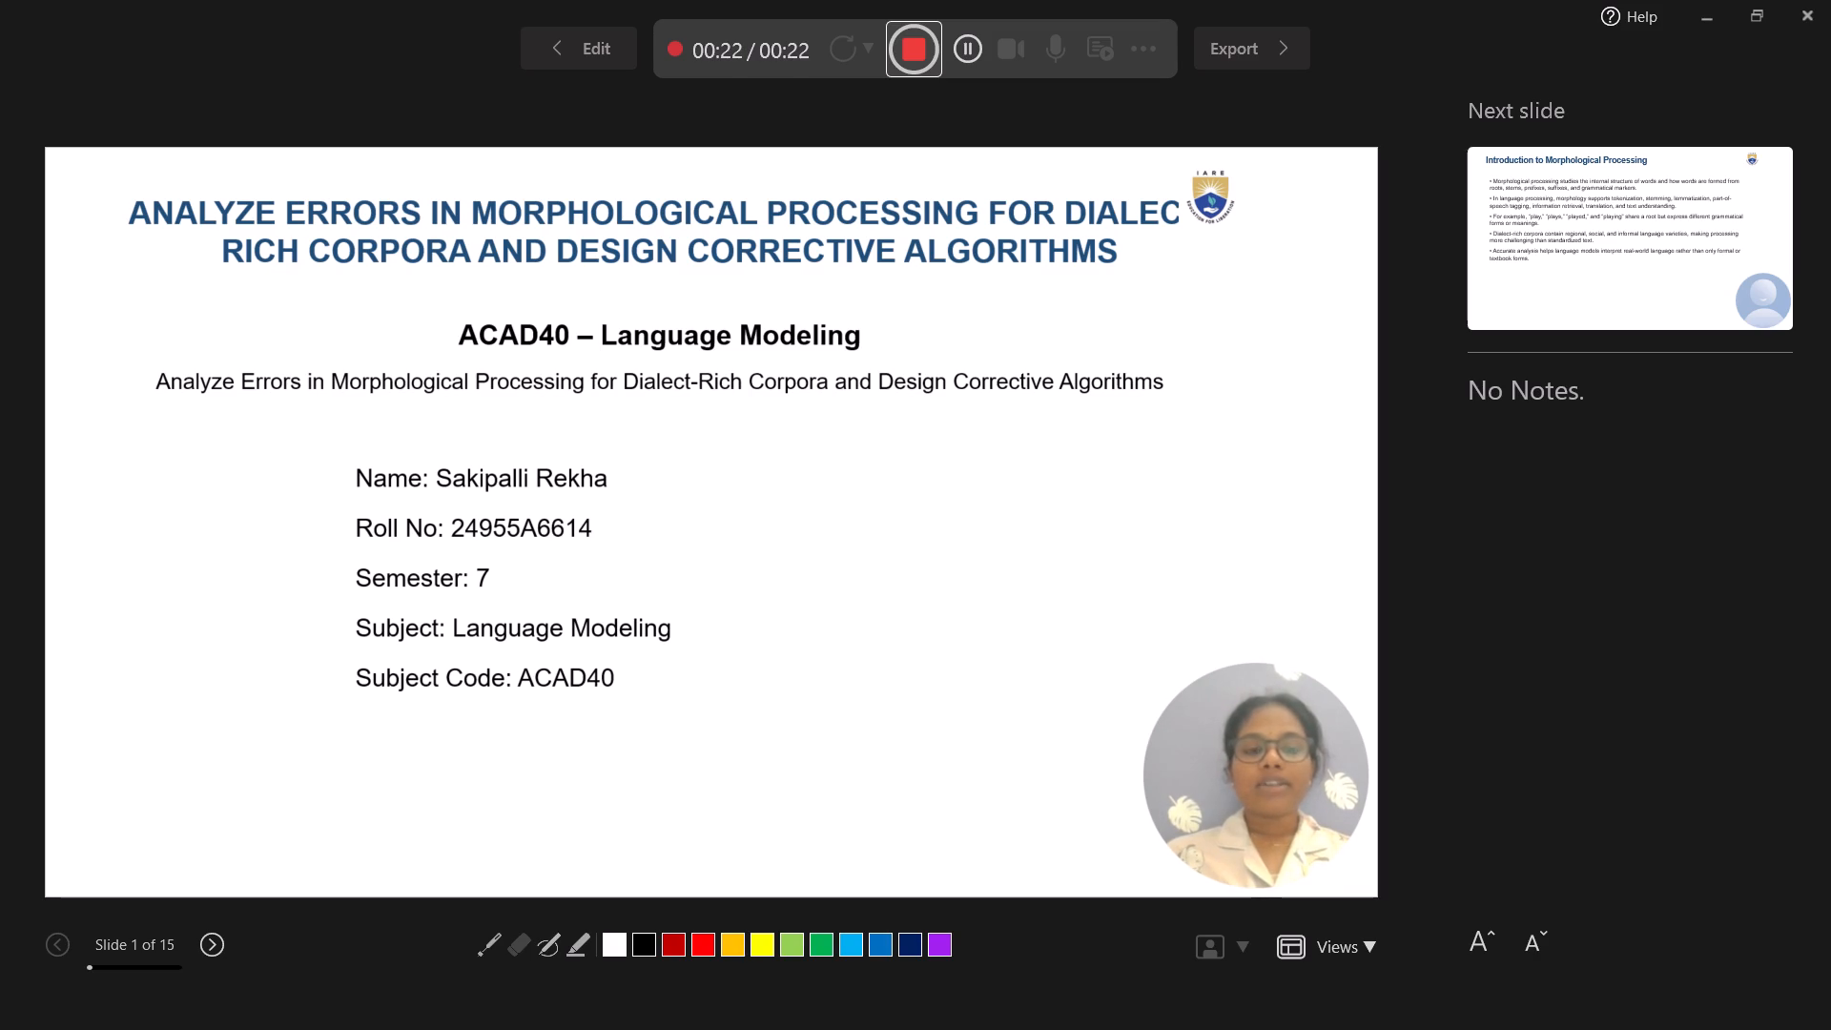
key("Right")
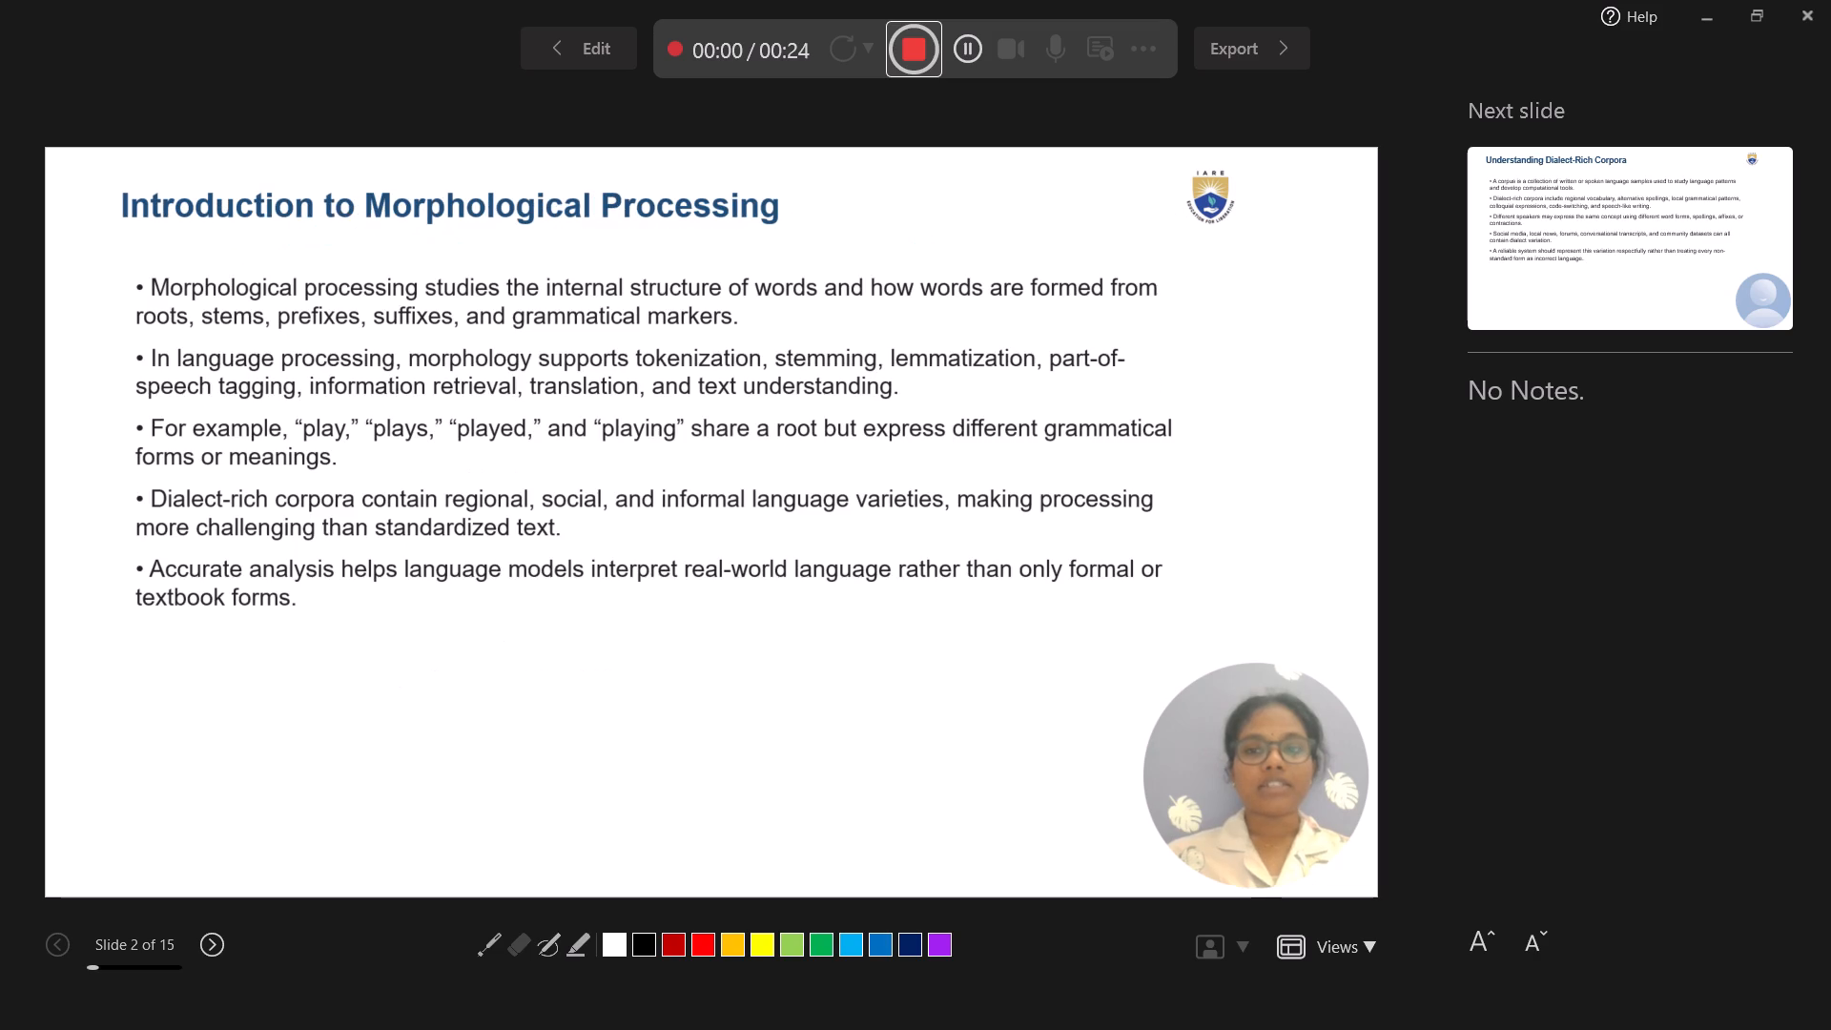
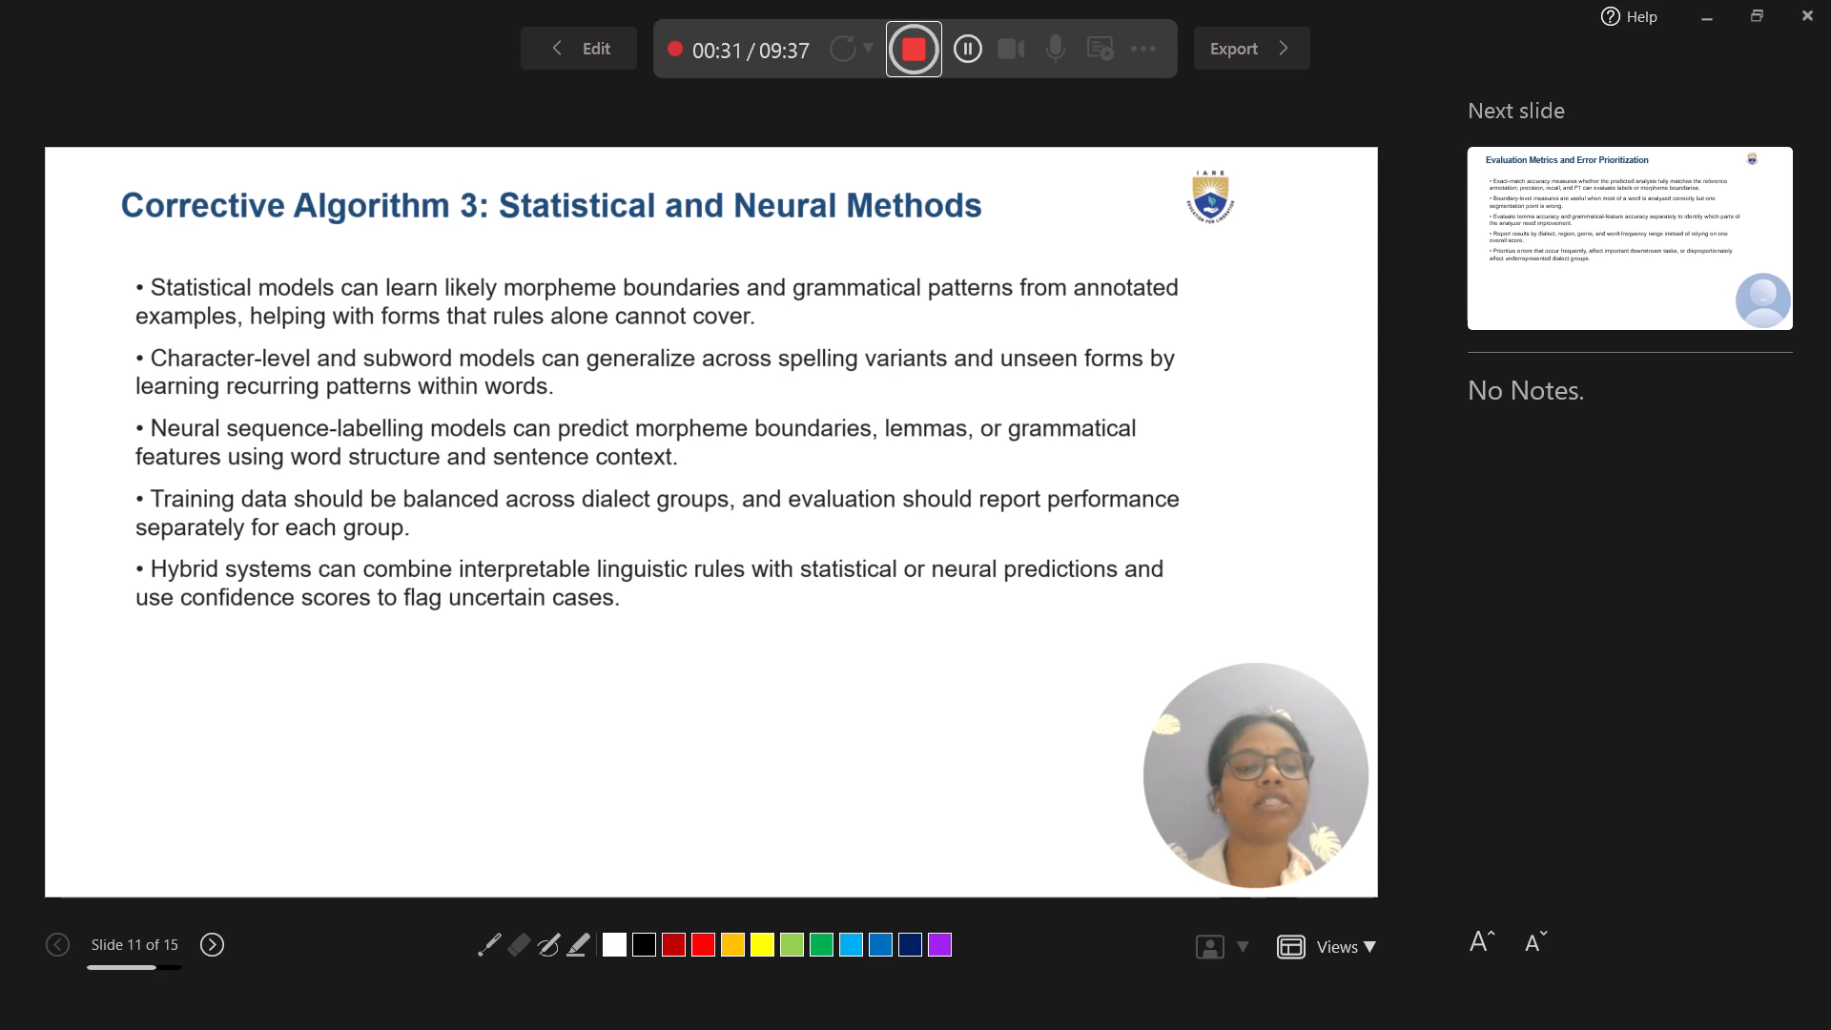
Finish narrating the Statistical and Neural Methods slide and advance the recording to the Evaluation Metrics and Error Prioritization slide.
key("Right")
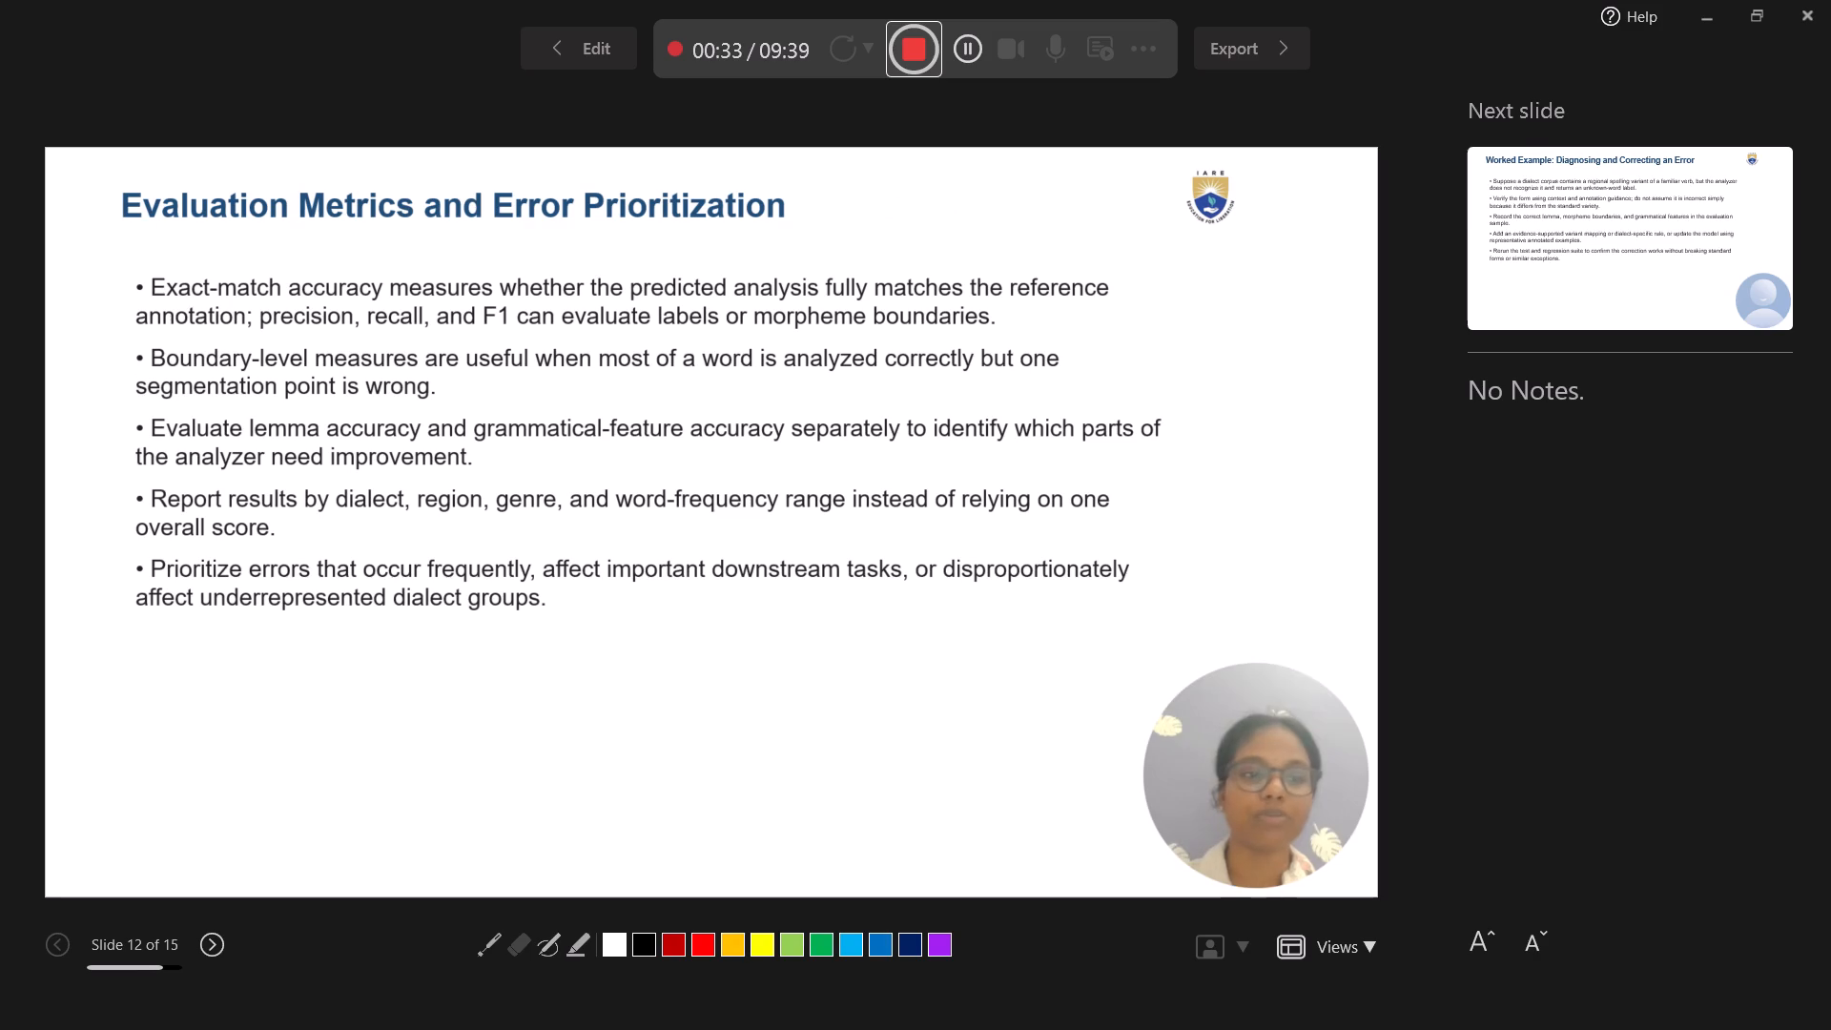
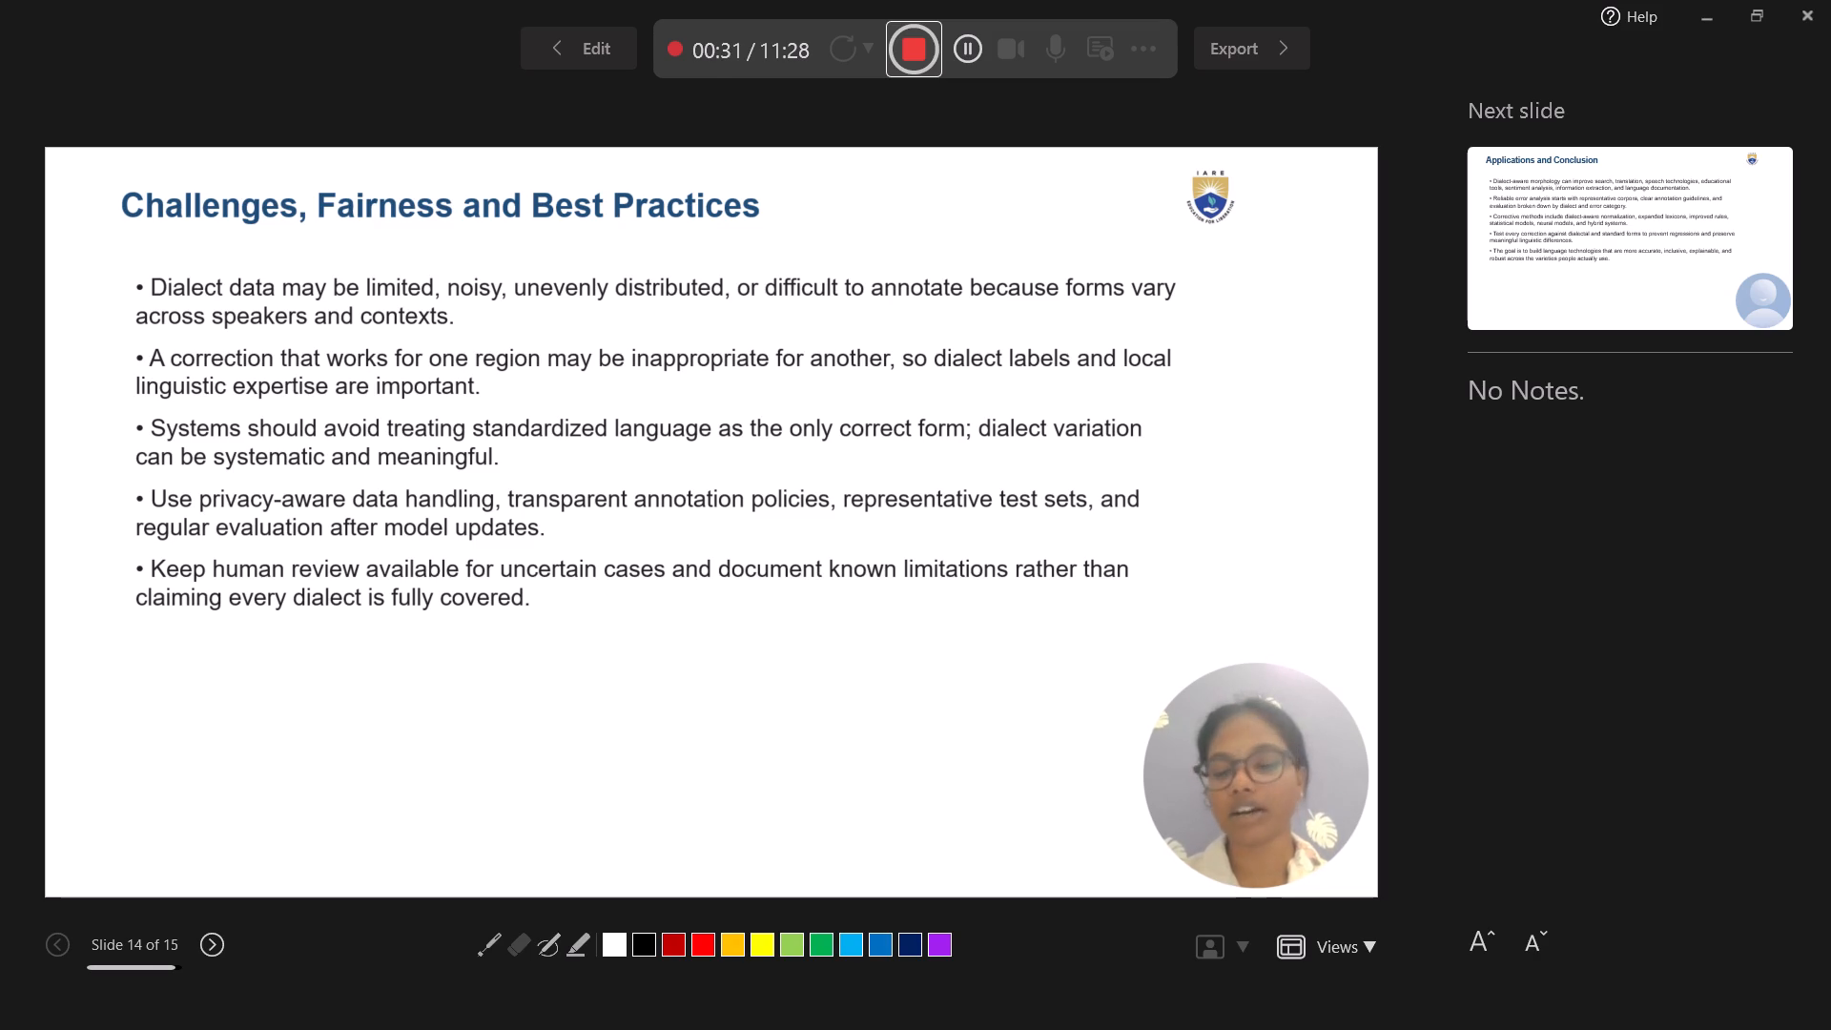
Finish narrating the Challenges, Fairness and Best Practices slide and advance the recording to the Applications and Conclusion slide.
key("Right")
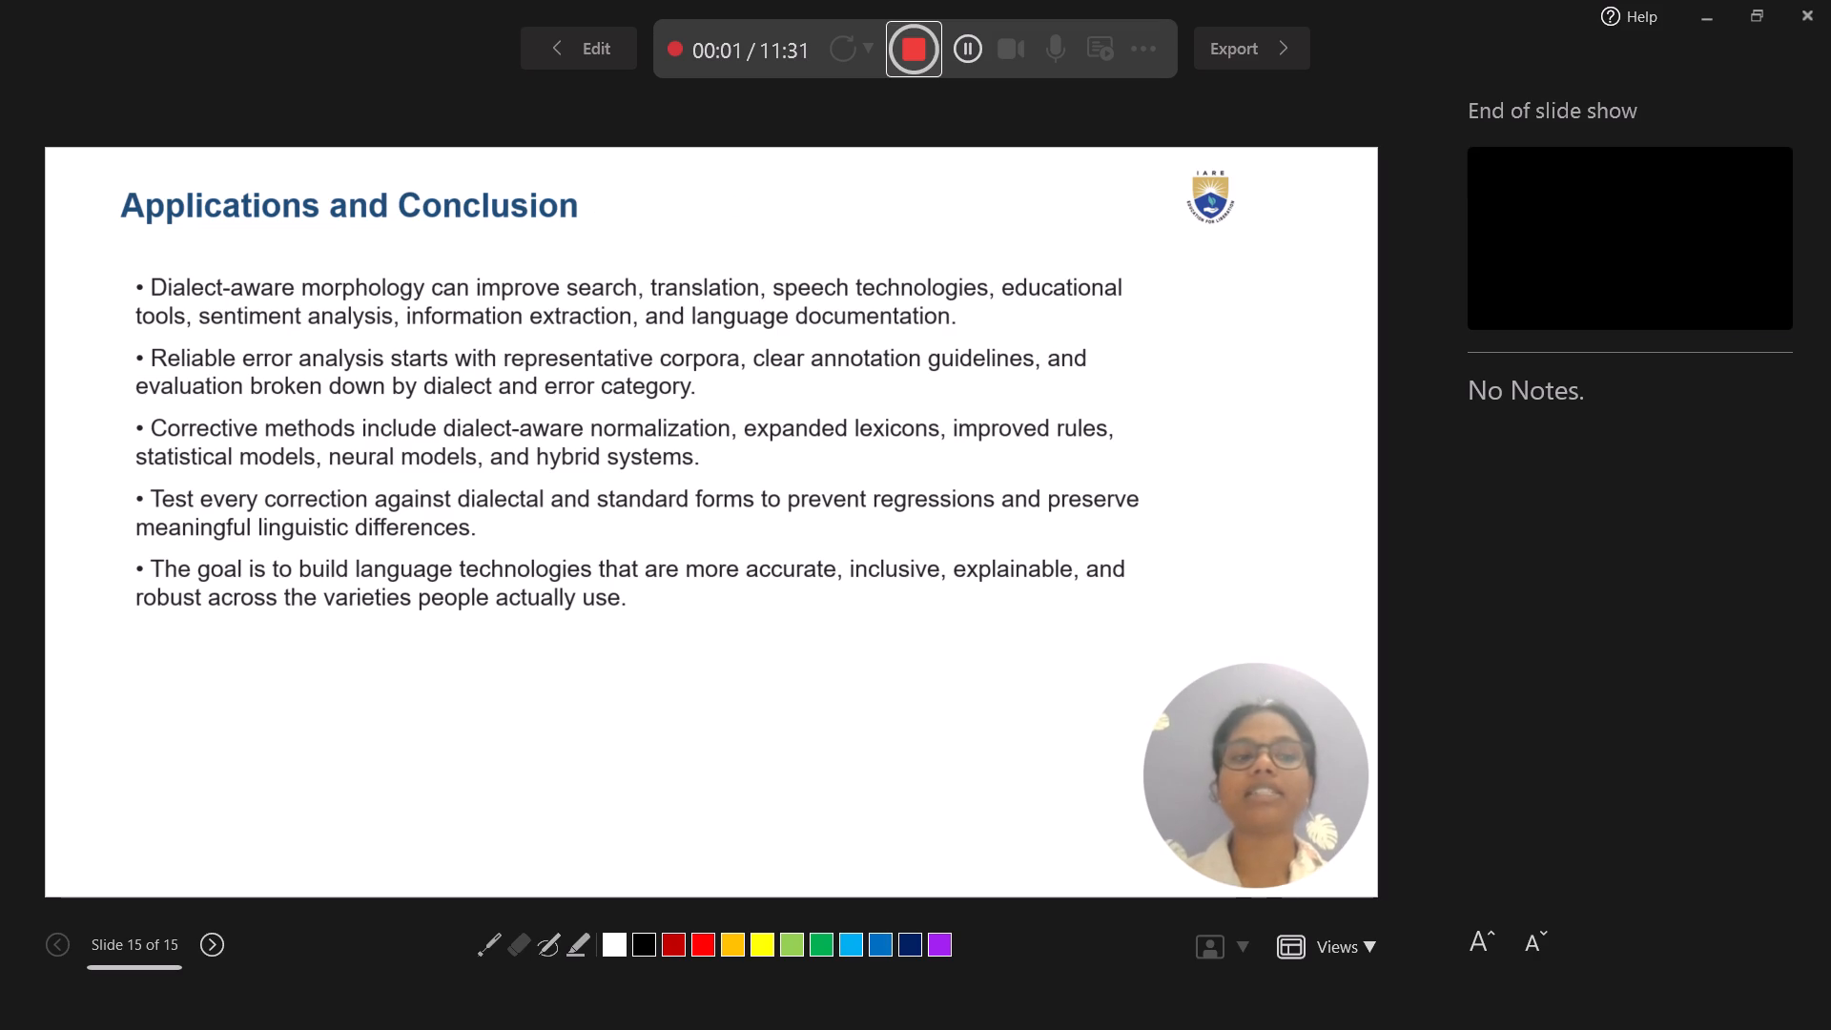
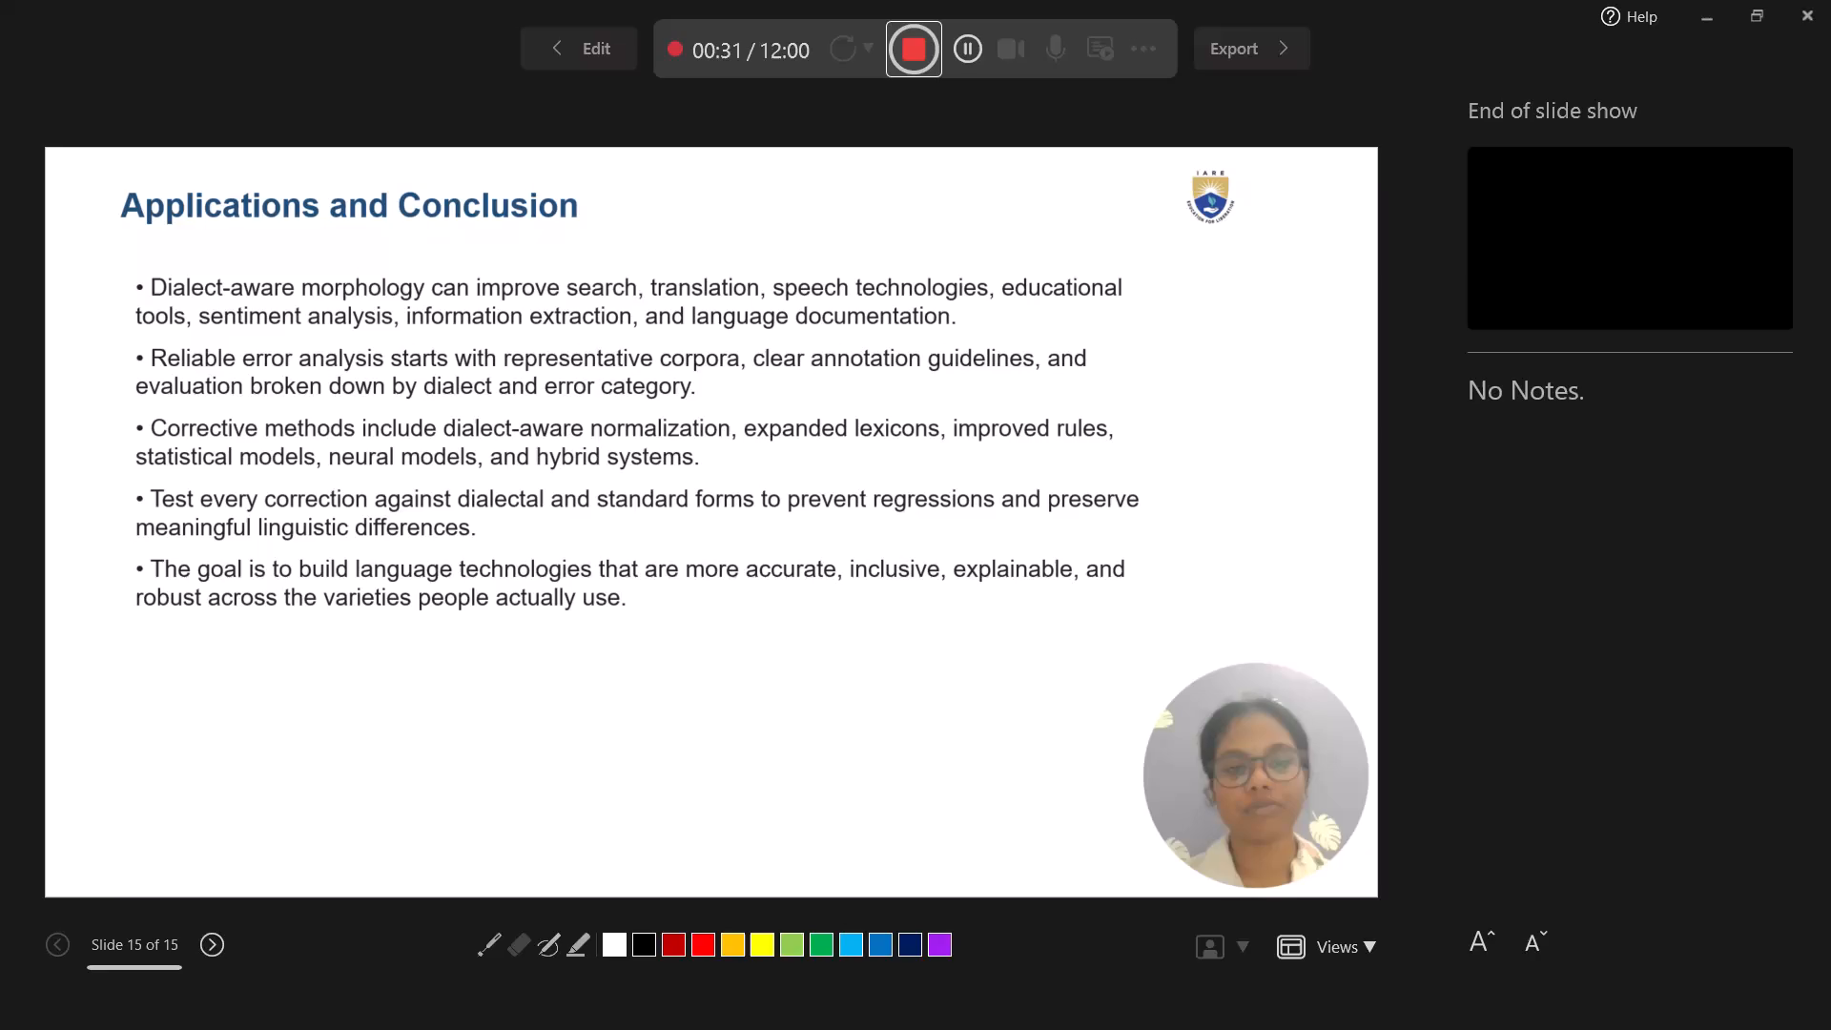
Finish narrating the Applications and Conclusion slide, end the recording and return to the normal editing view.
key("Right")
key("space")
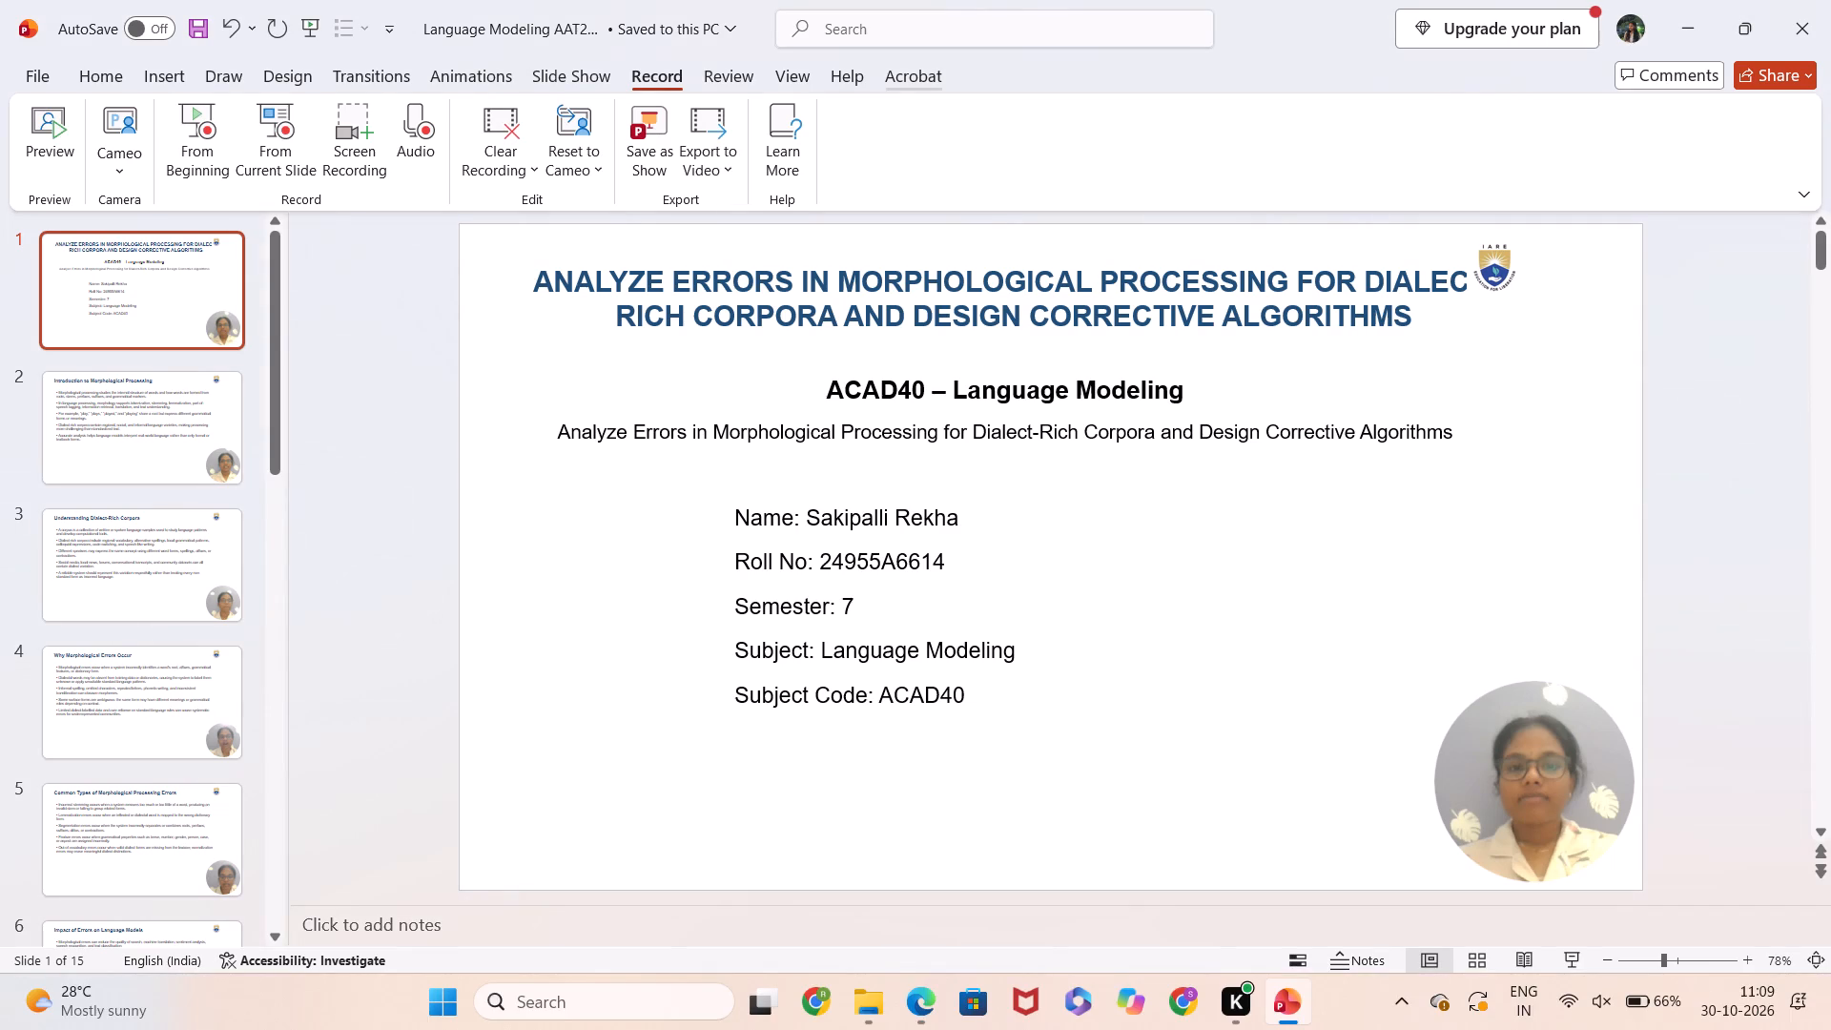
Save the recorded presentation as a PowerPoint Show named Language Modeling AAT2 CEP RECORDED in the Downloads folder.
left_click(659, 113)
left_click(652, 403)
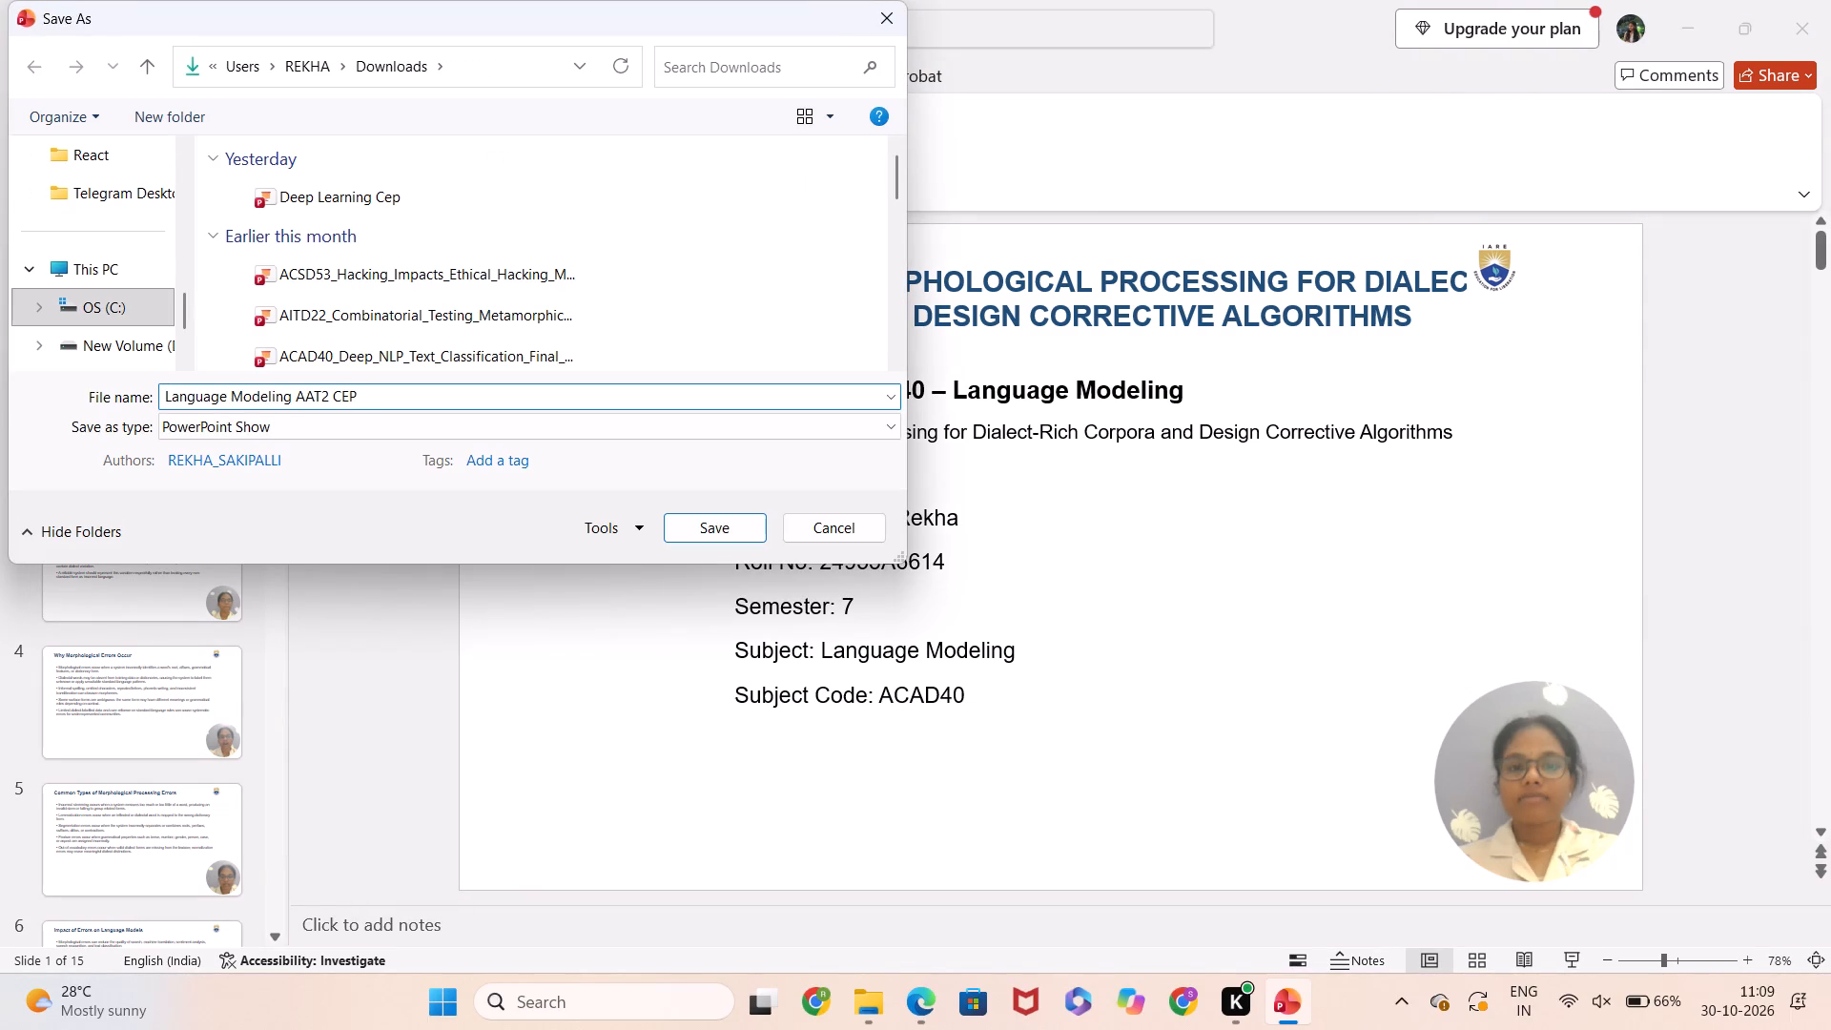
key("space")
type("RE")
type("CORDED")
scroll(137, 306, "down", 1)
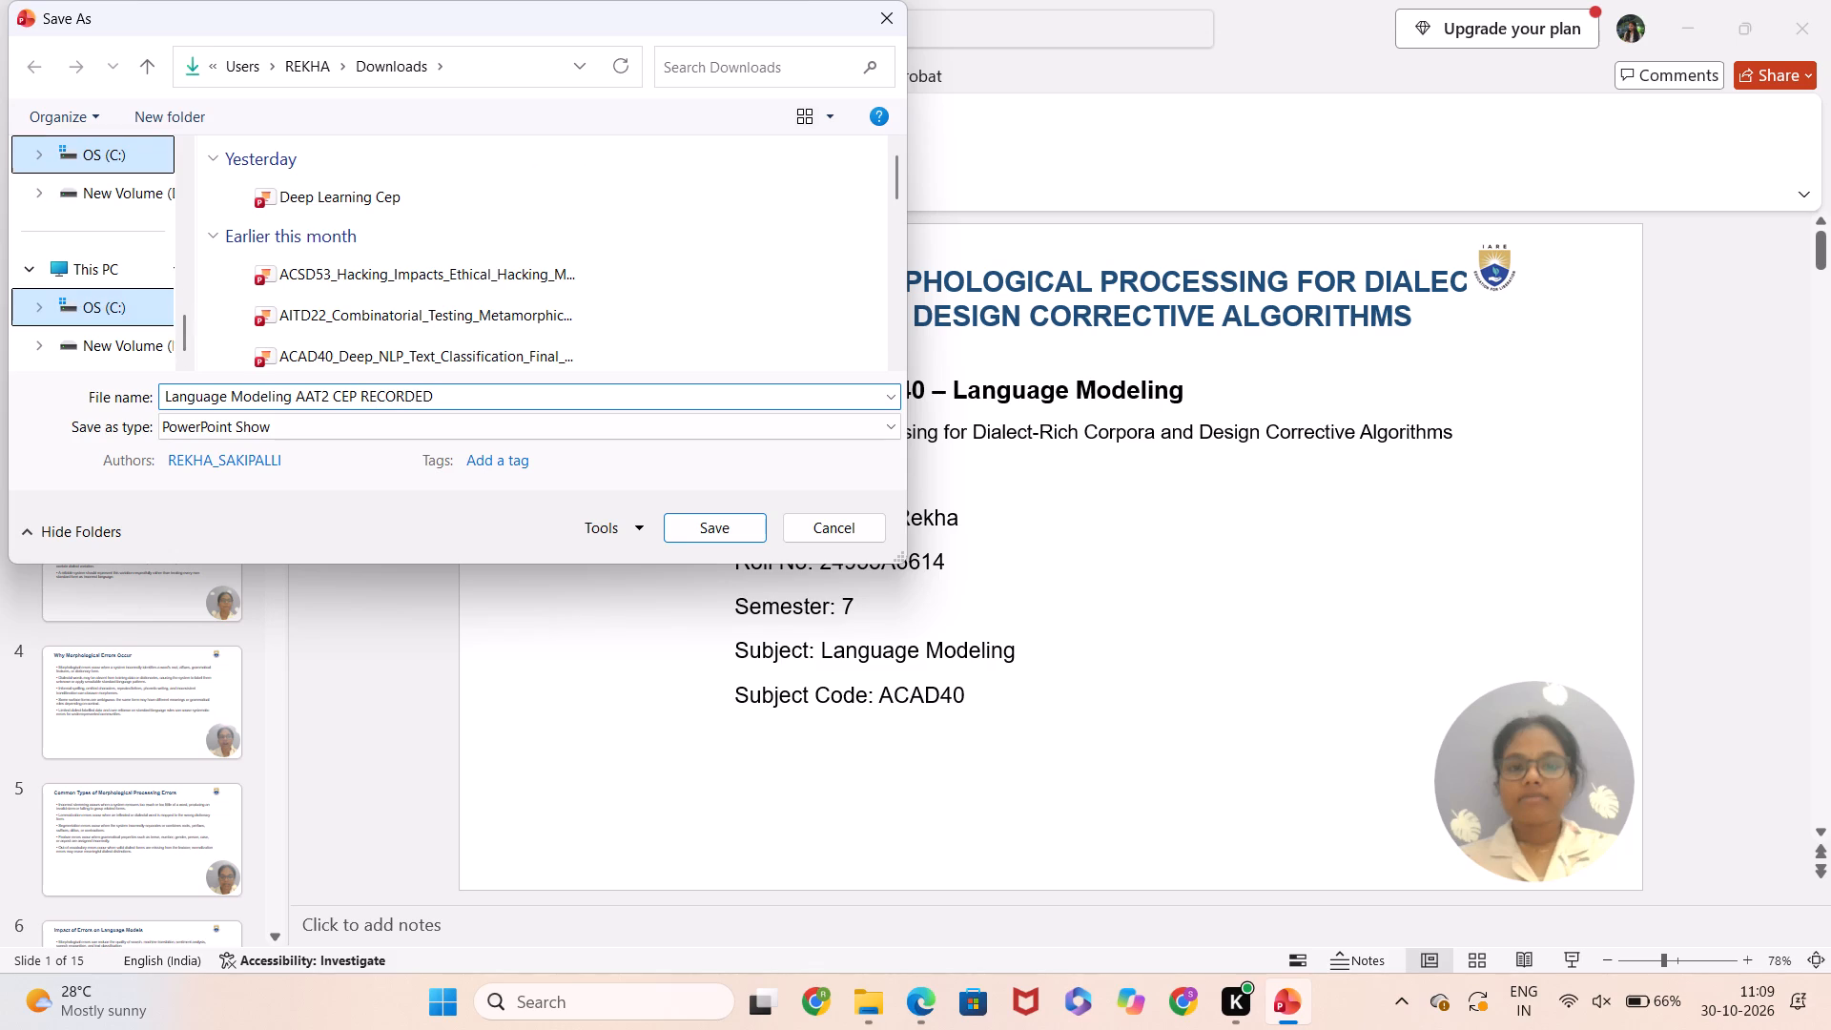
scroll(137, 306, "down", 1)
scroll(157, 241, "up", 1)
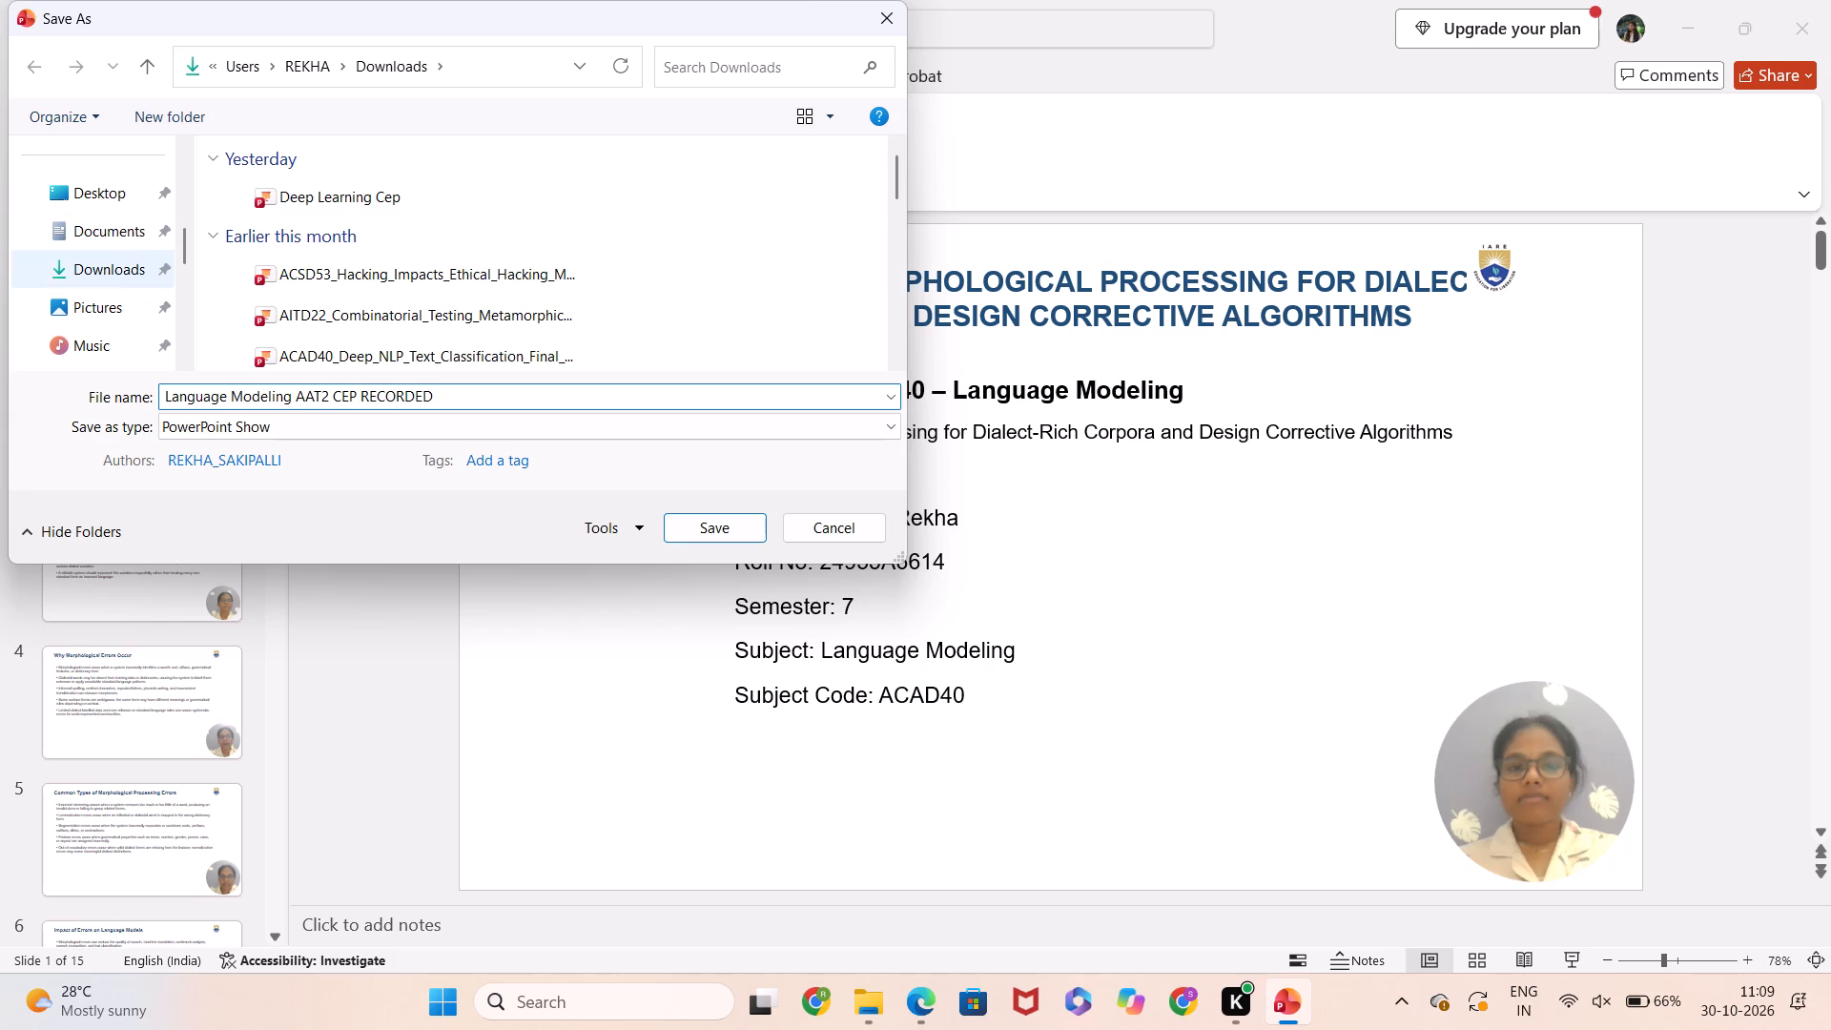
left_click(129, 281)
left_click(721, 520)
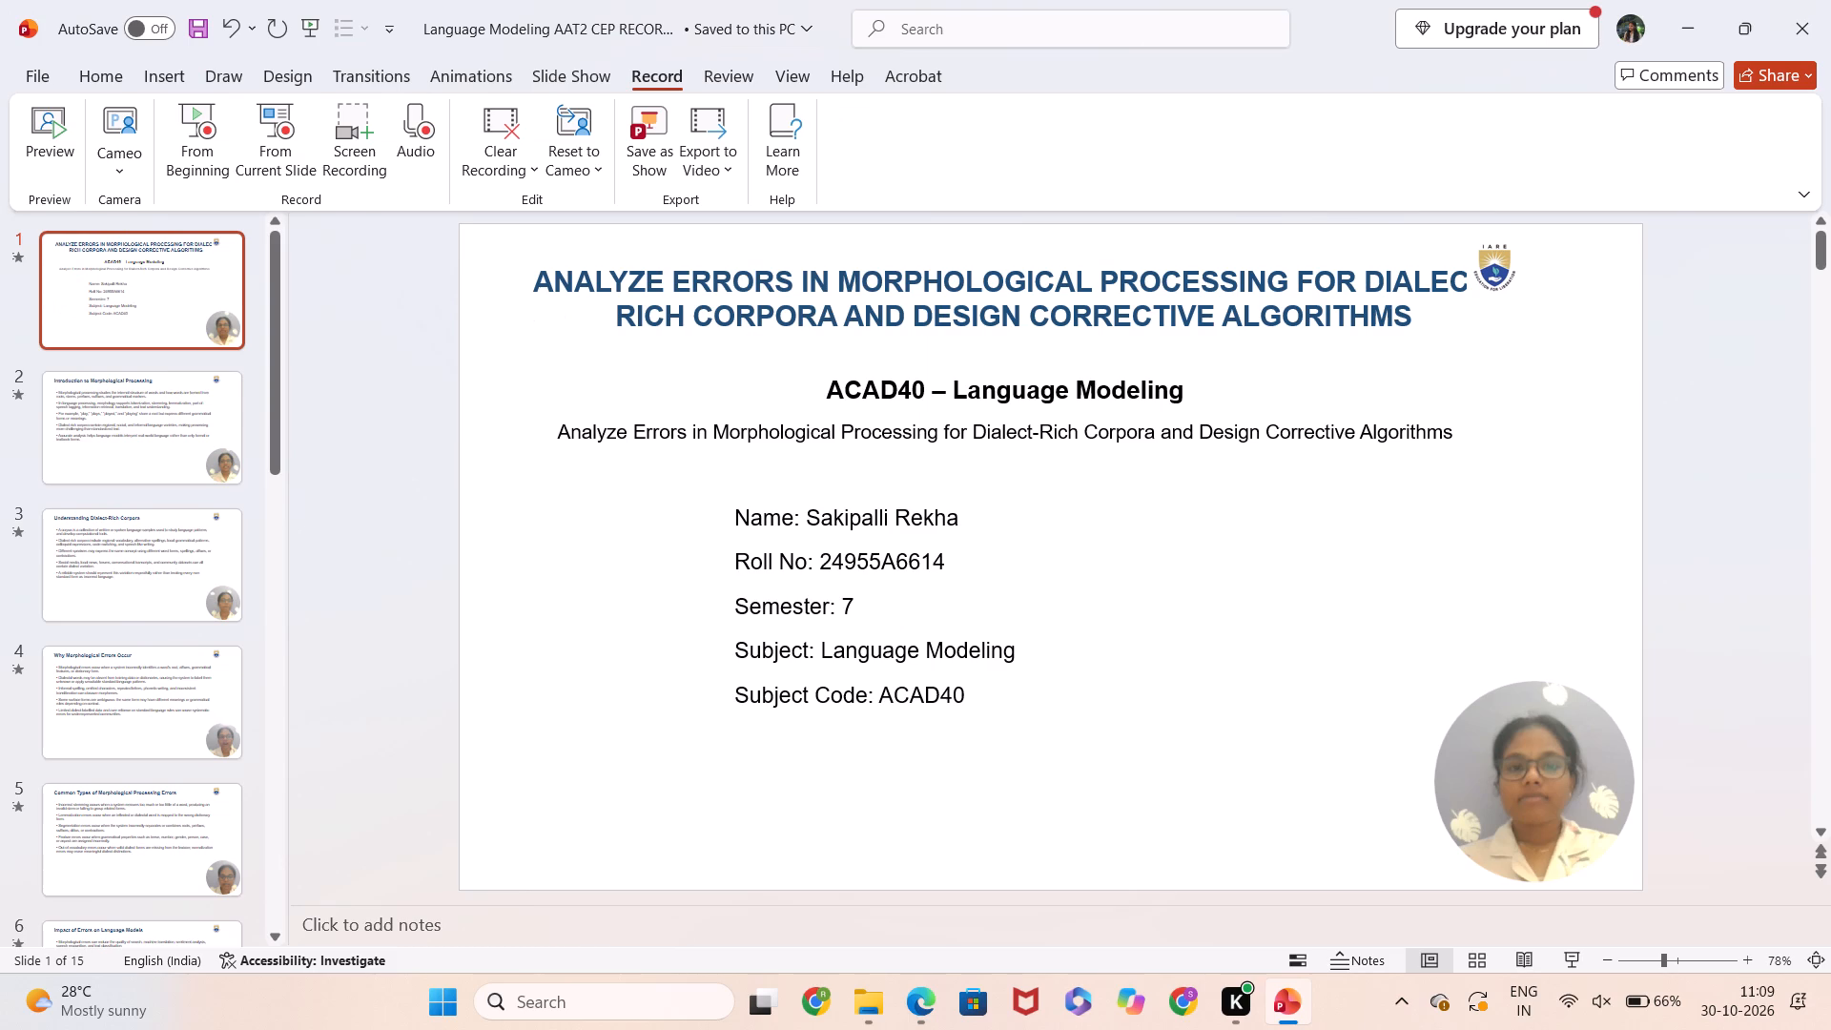
Switch to Chrome, open Google Drive and upload the Language Modeling AAT2 CEP RECORDED file from Downloads.
left_click(1178, 997)
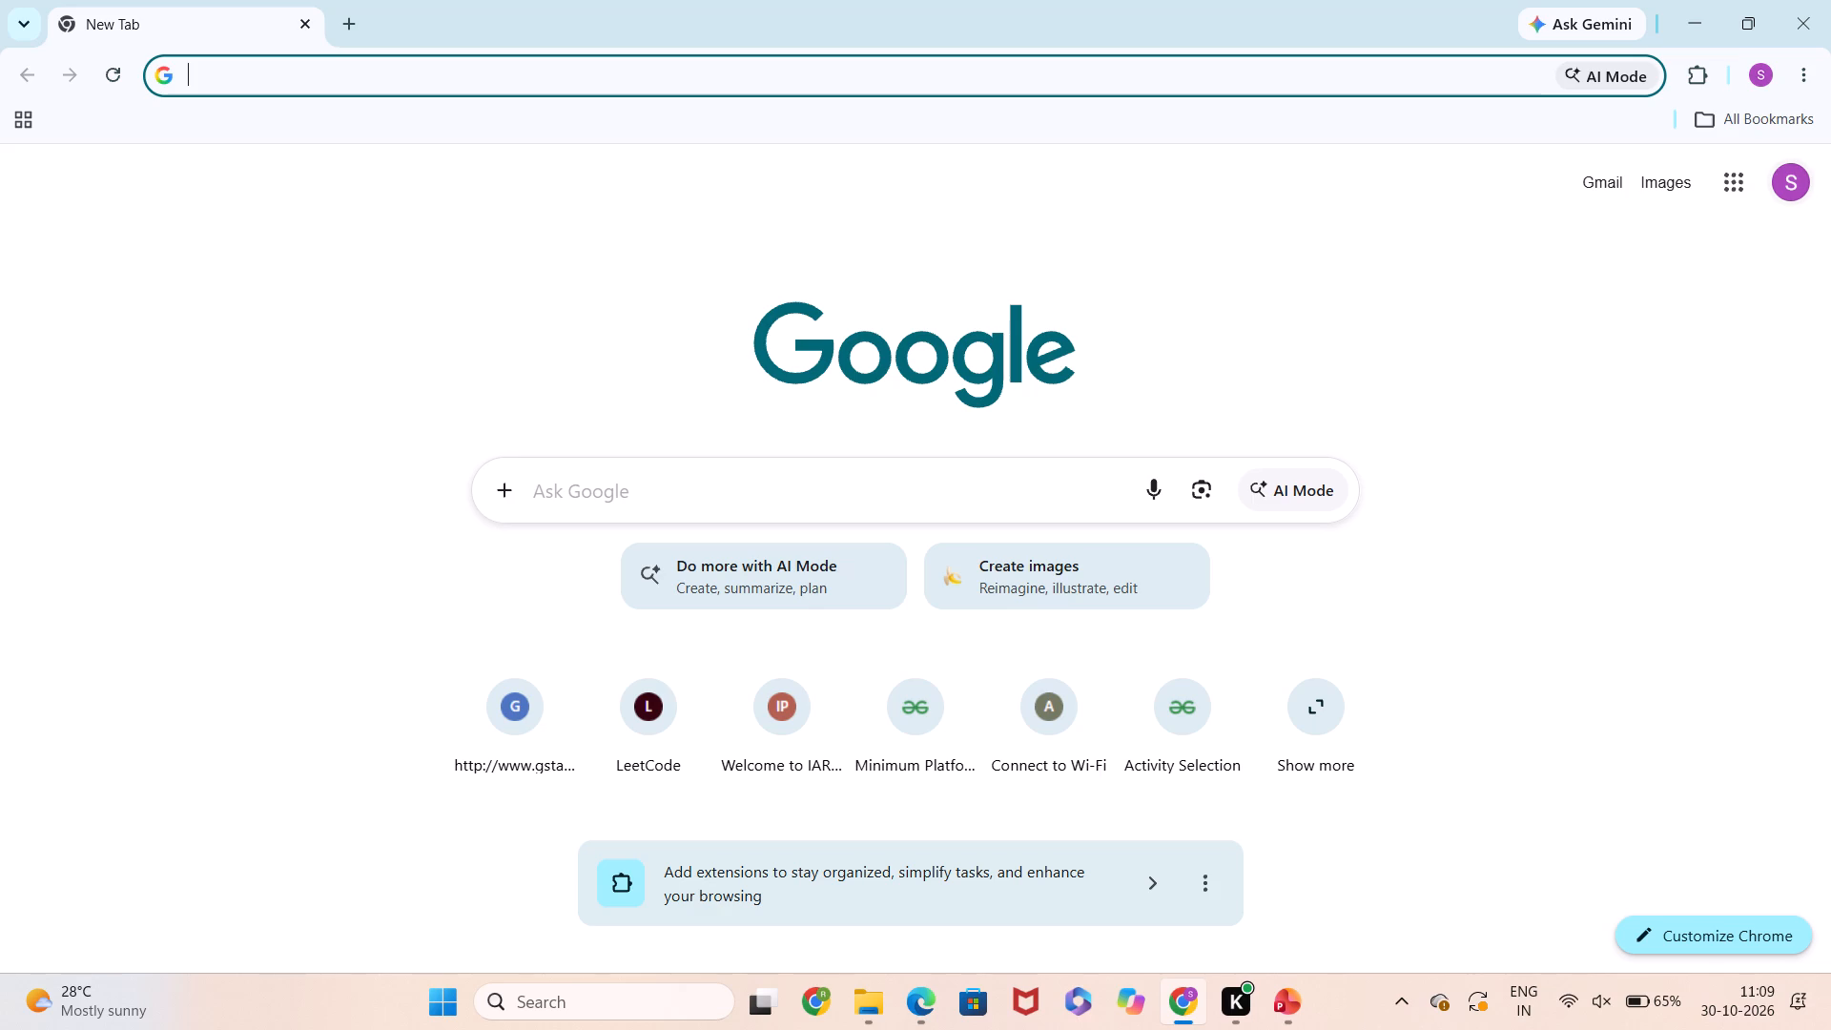
left_click(1736, 191)
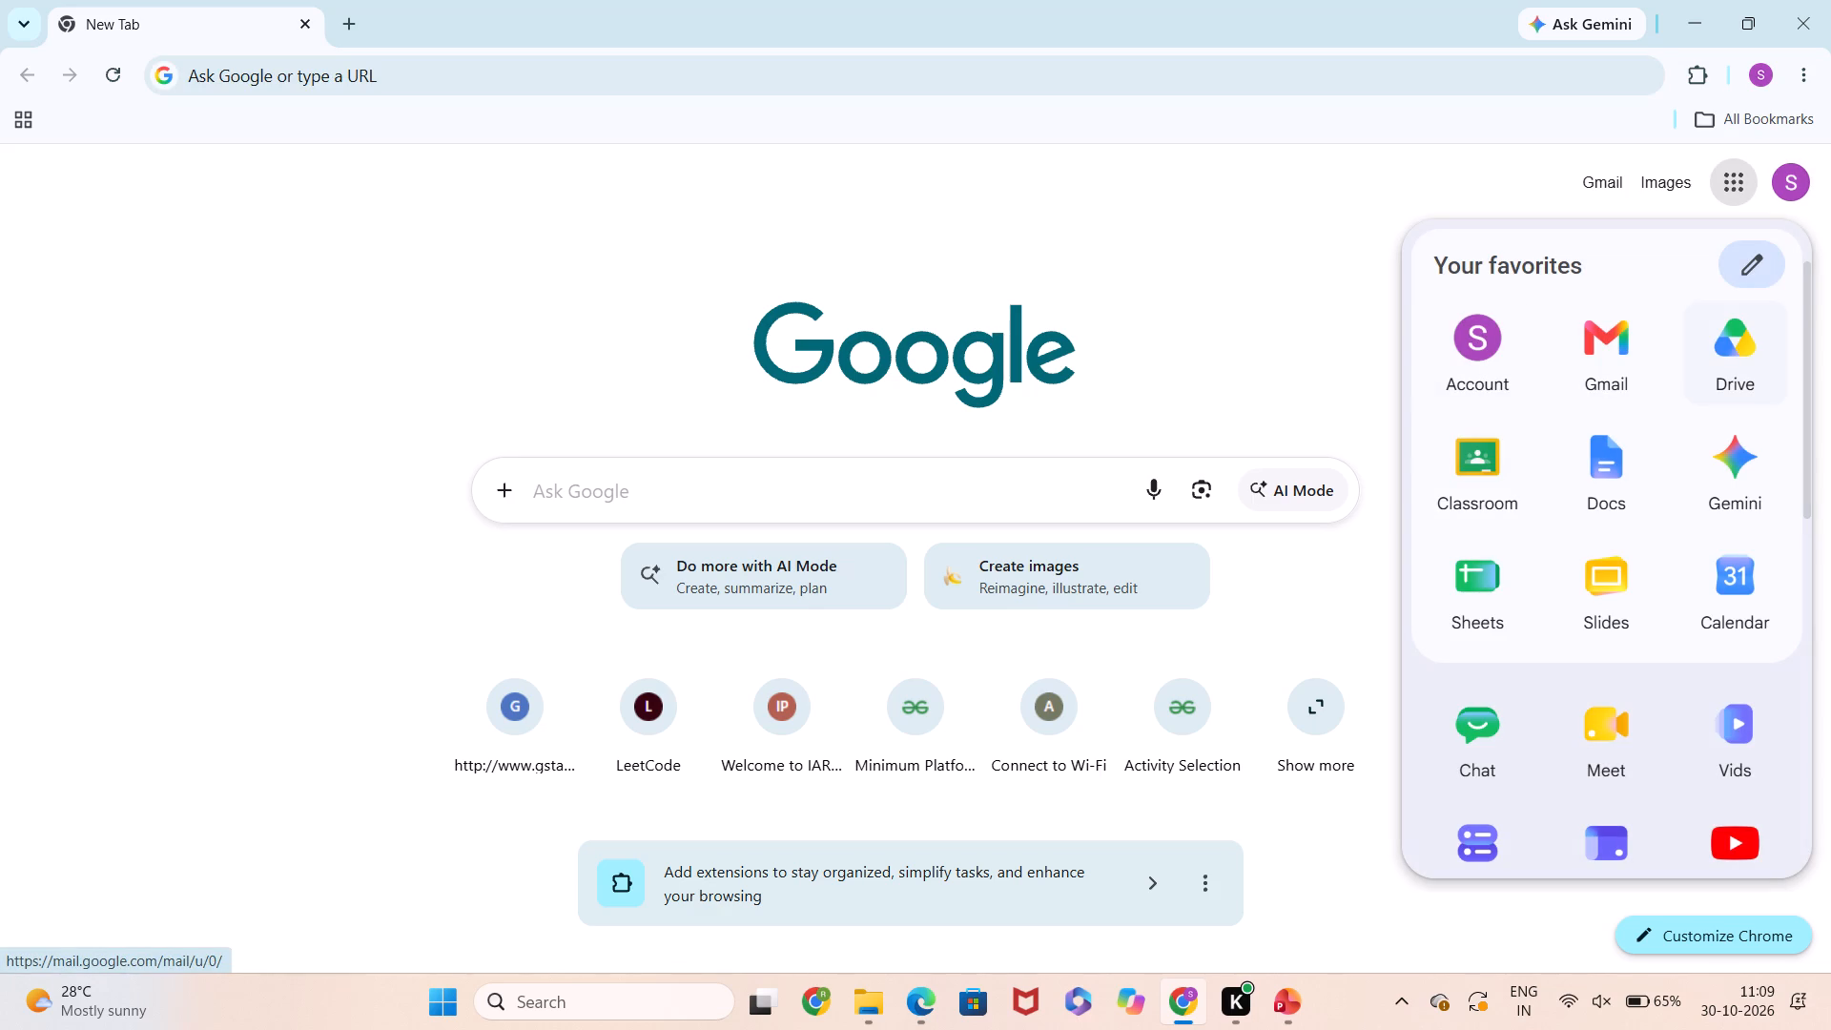
left_click(1738, 343)
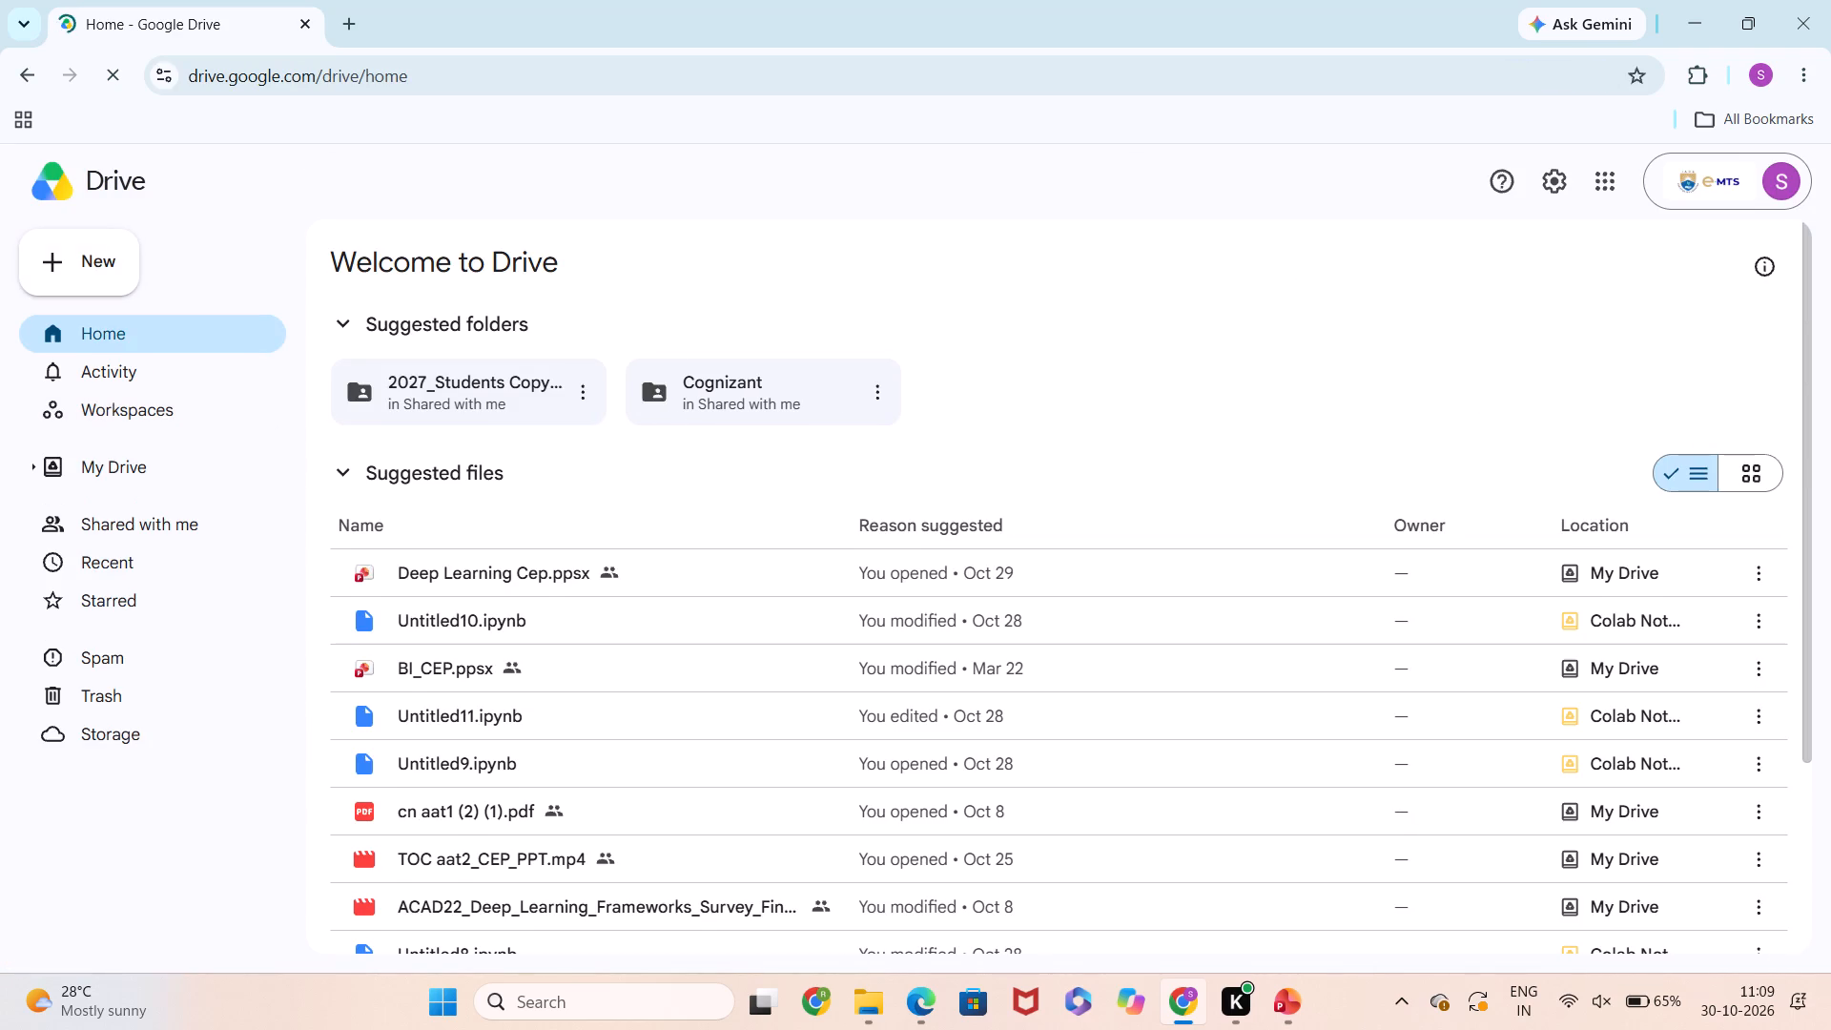
left_click(98, 289)
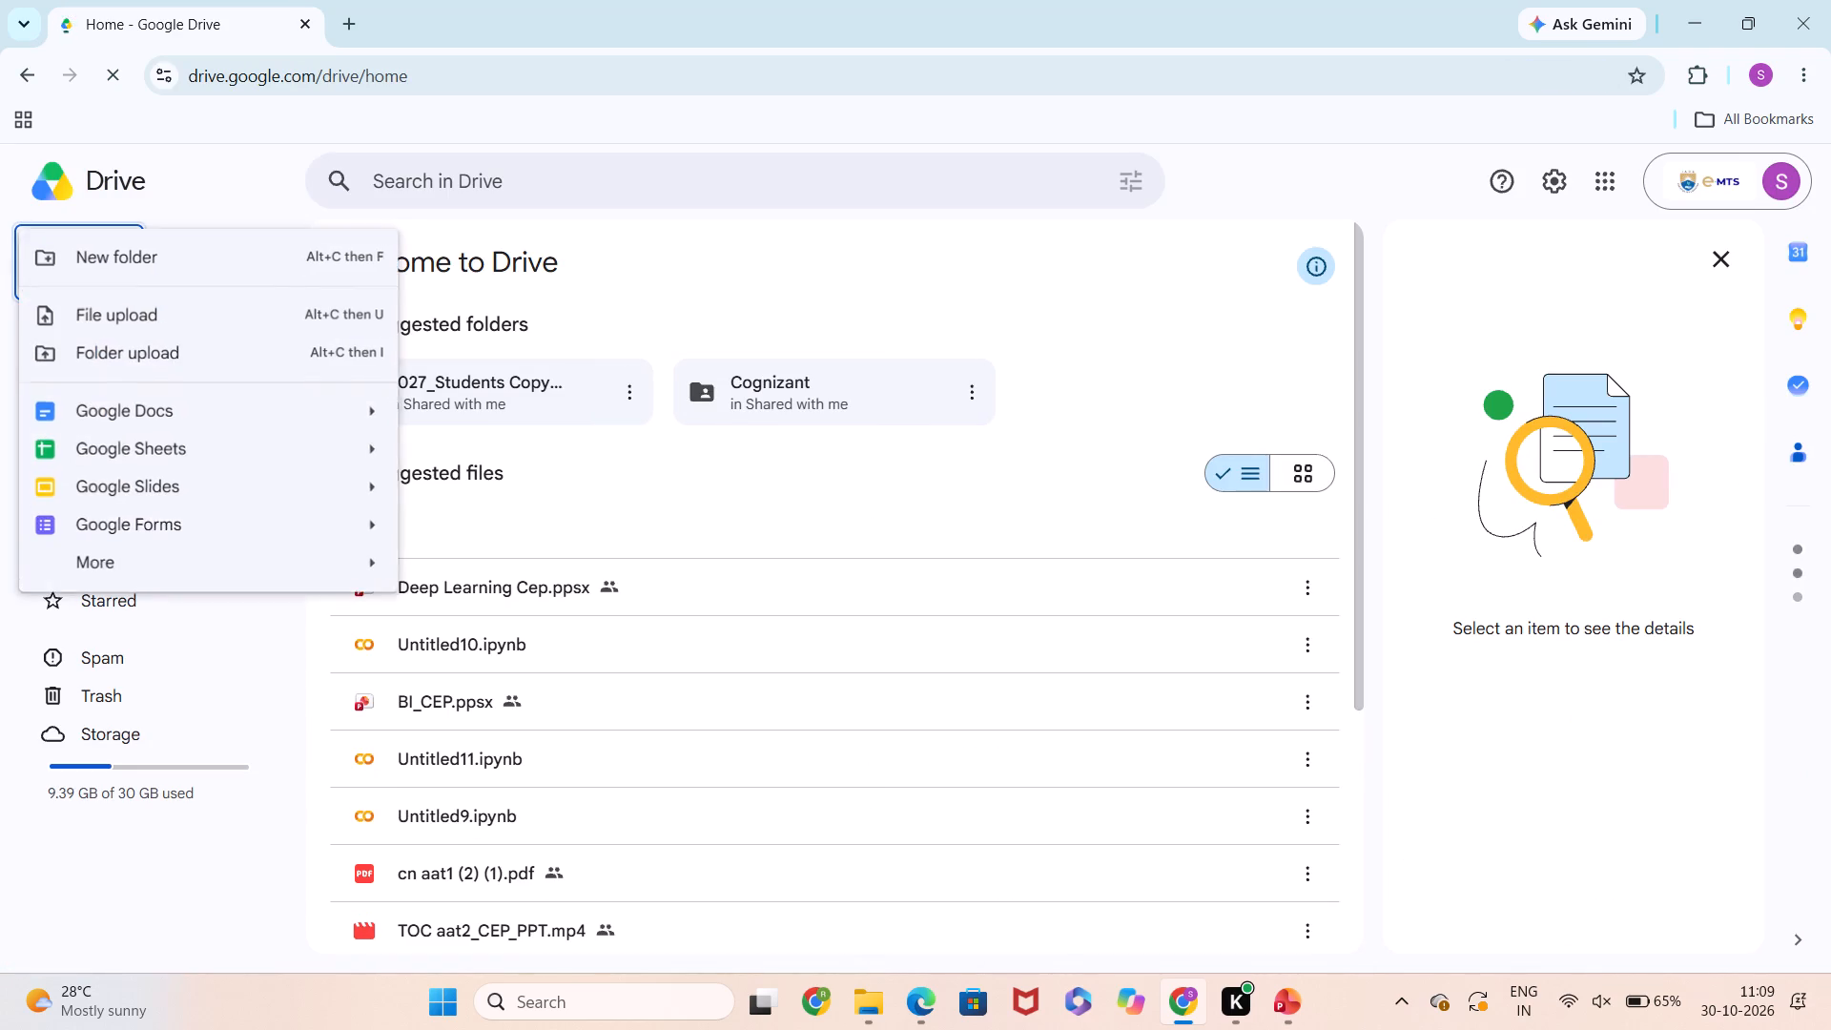
left_click(126, 309)
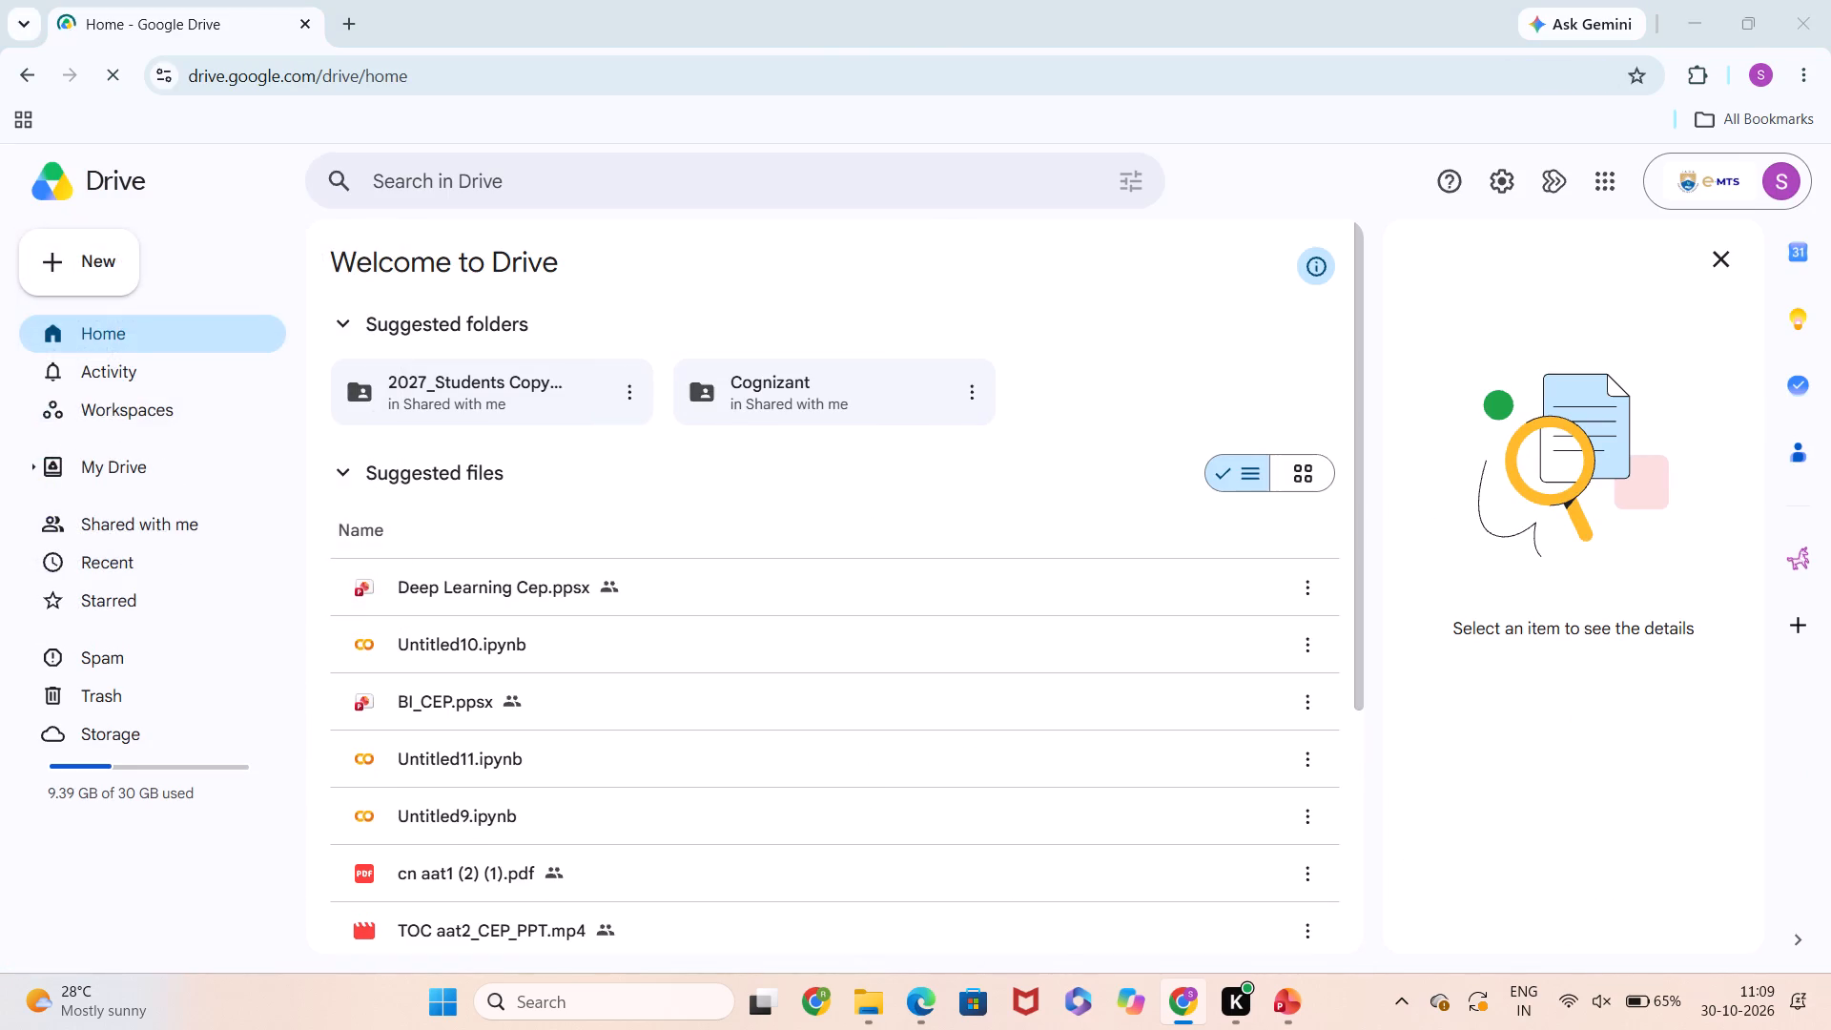
left_click(380, 206)
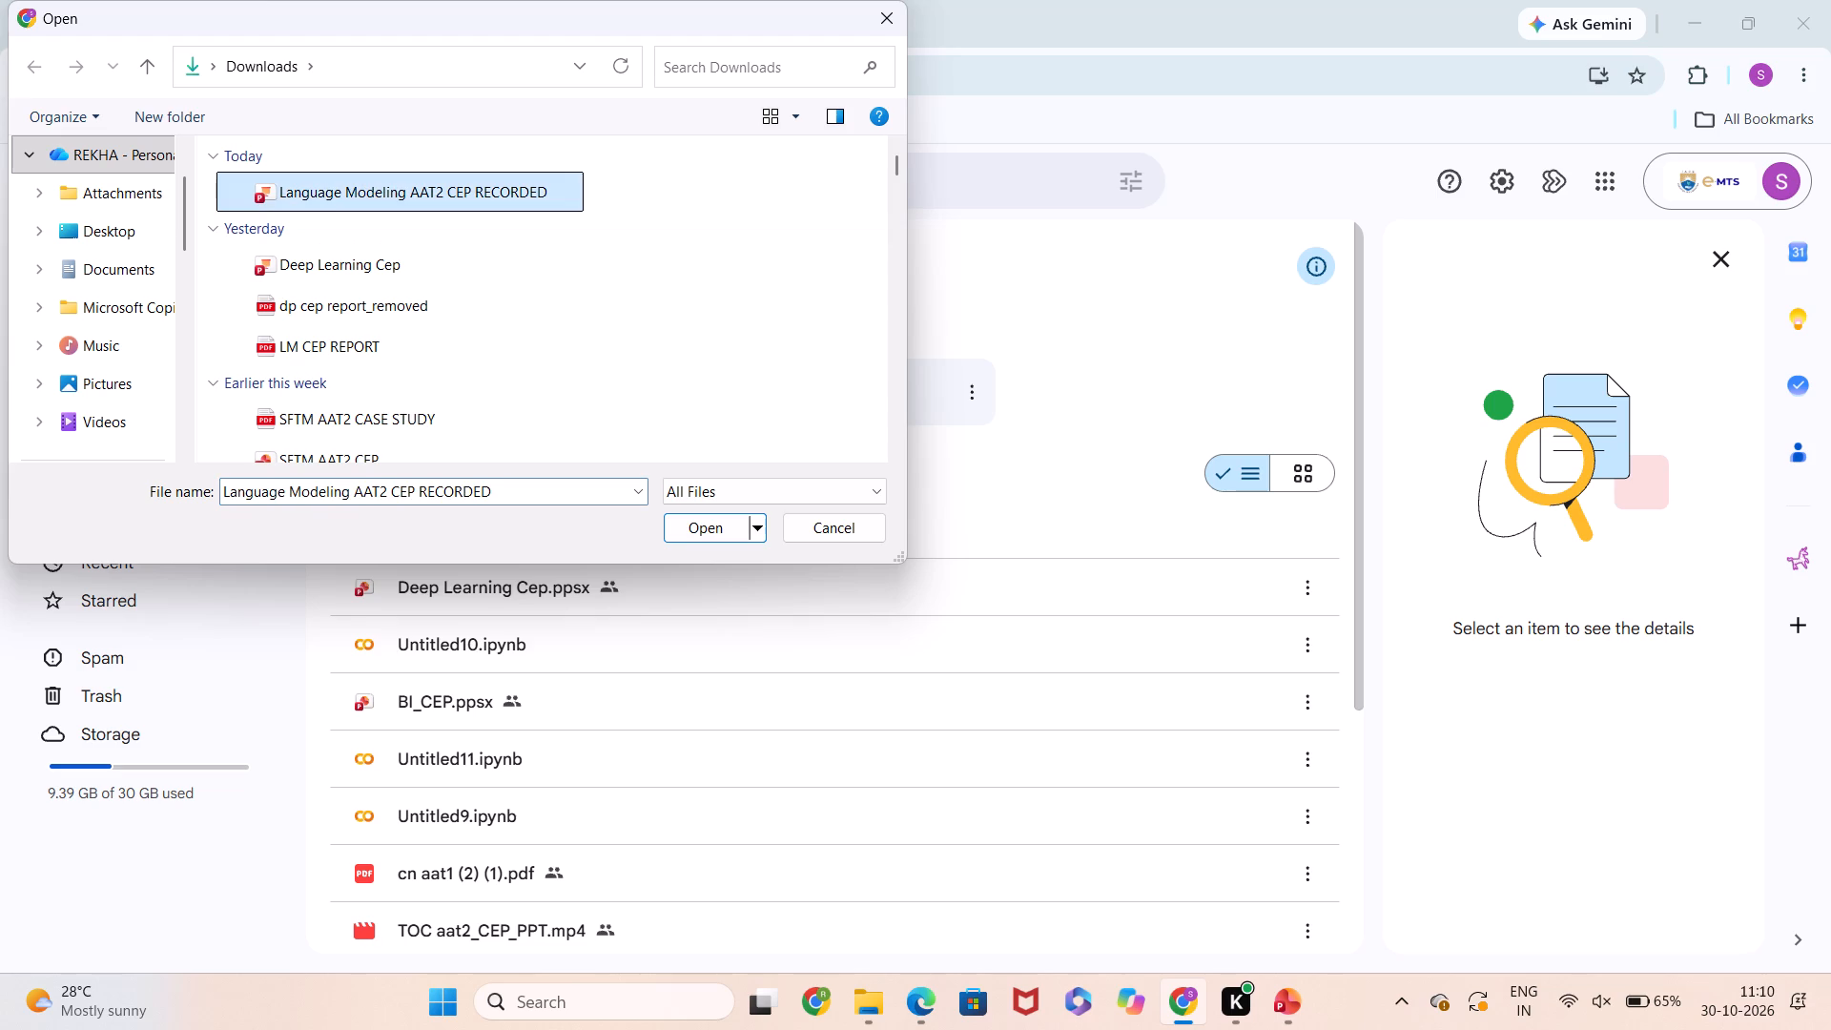
left_click(716, 519)
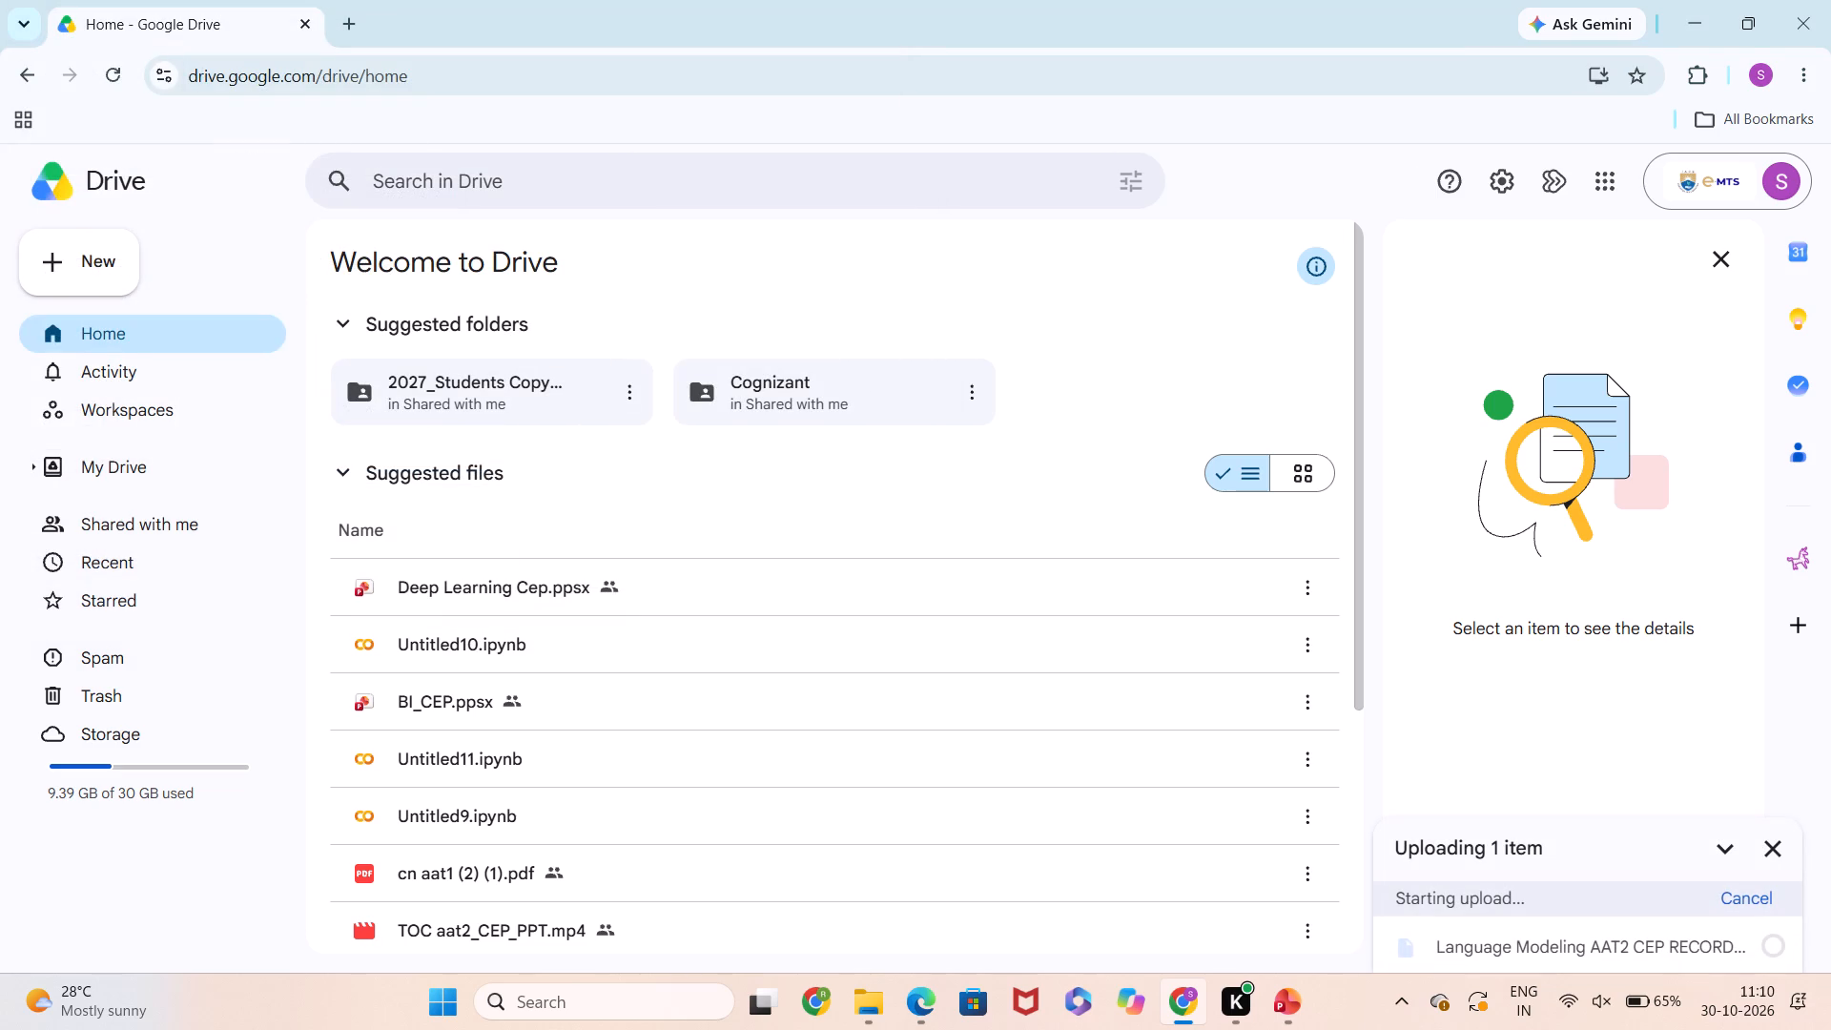
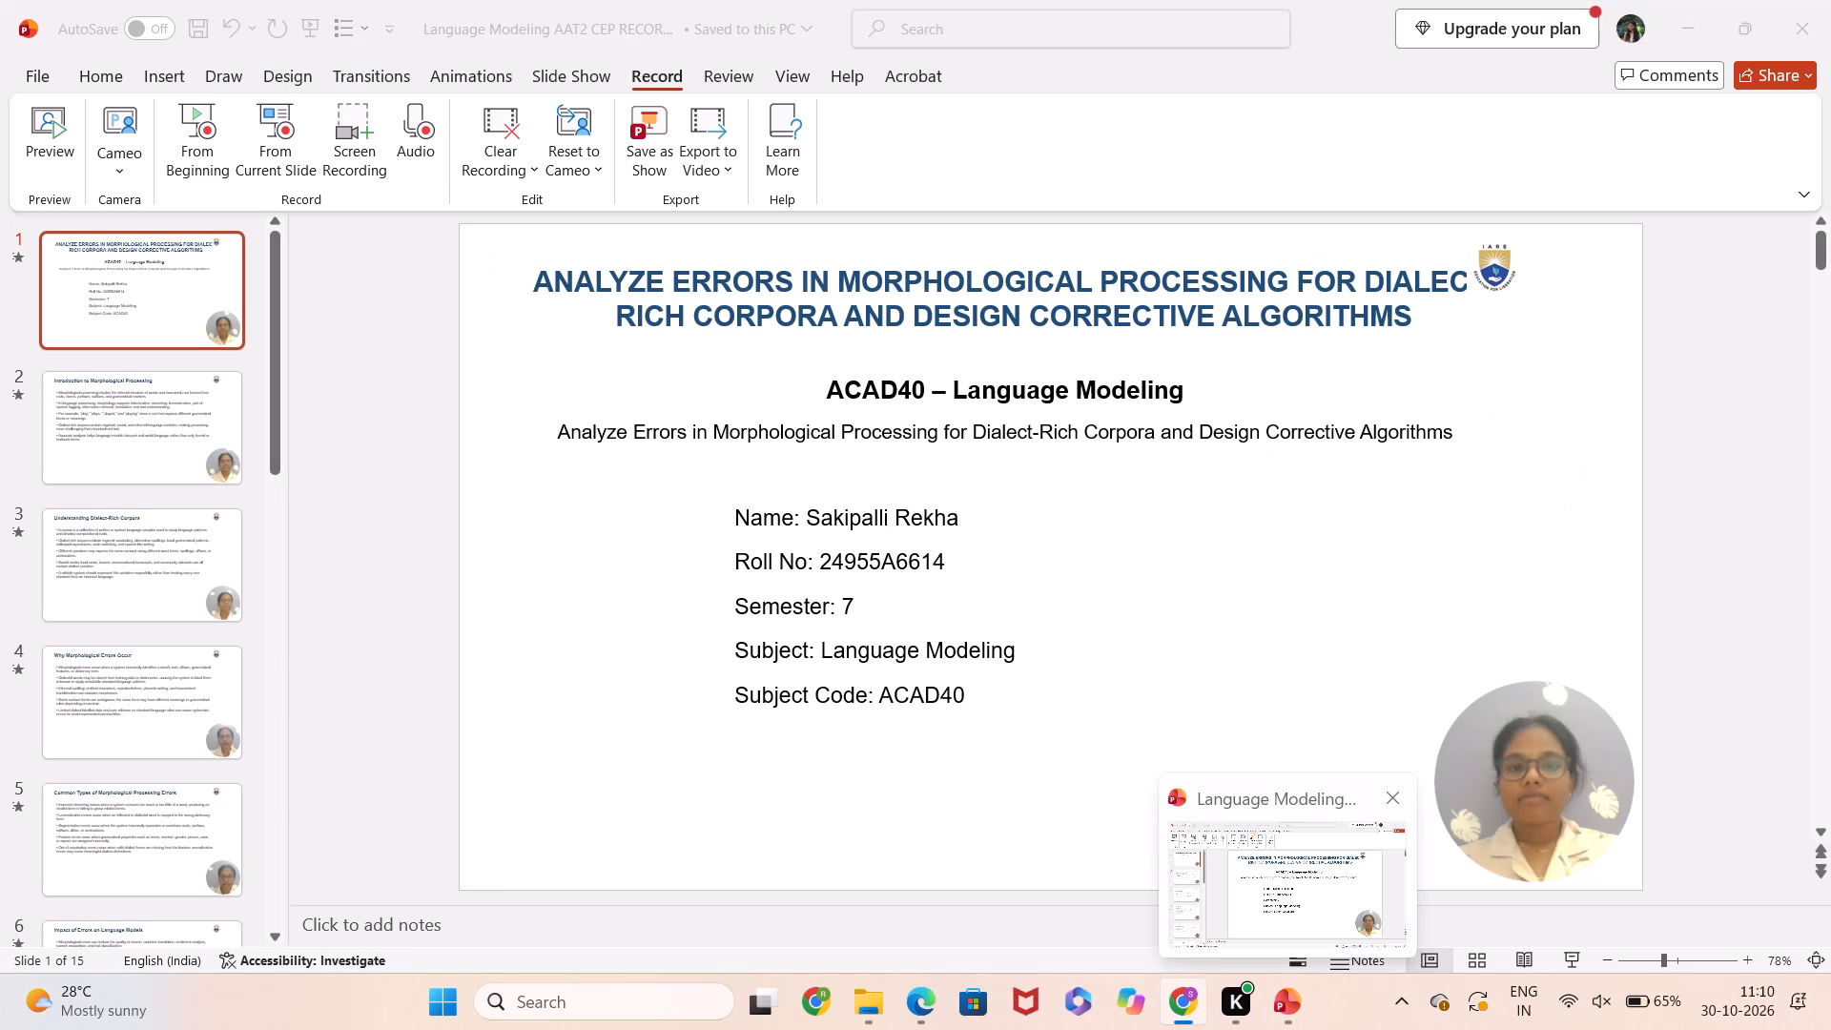
Close the Language Modeling AAT2 CEP RECORDED presentation.
left_click(1342, 867)
left_click(1821, 49)
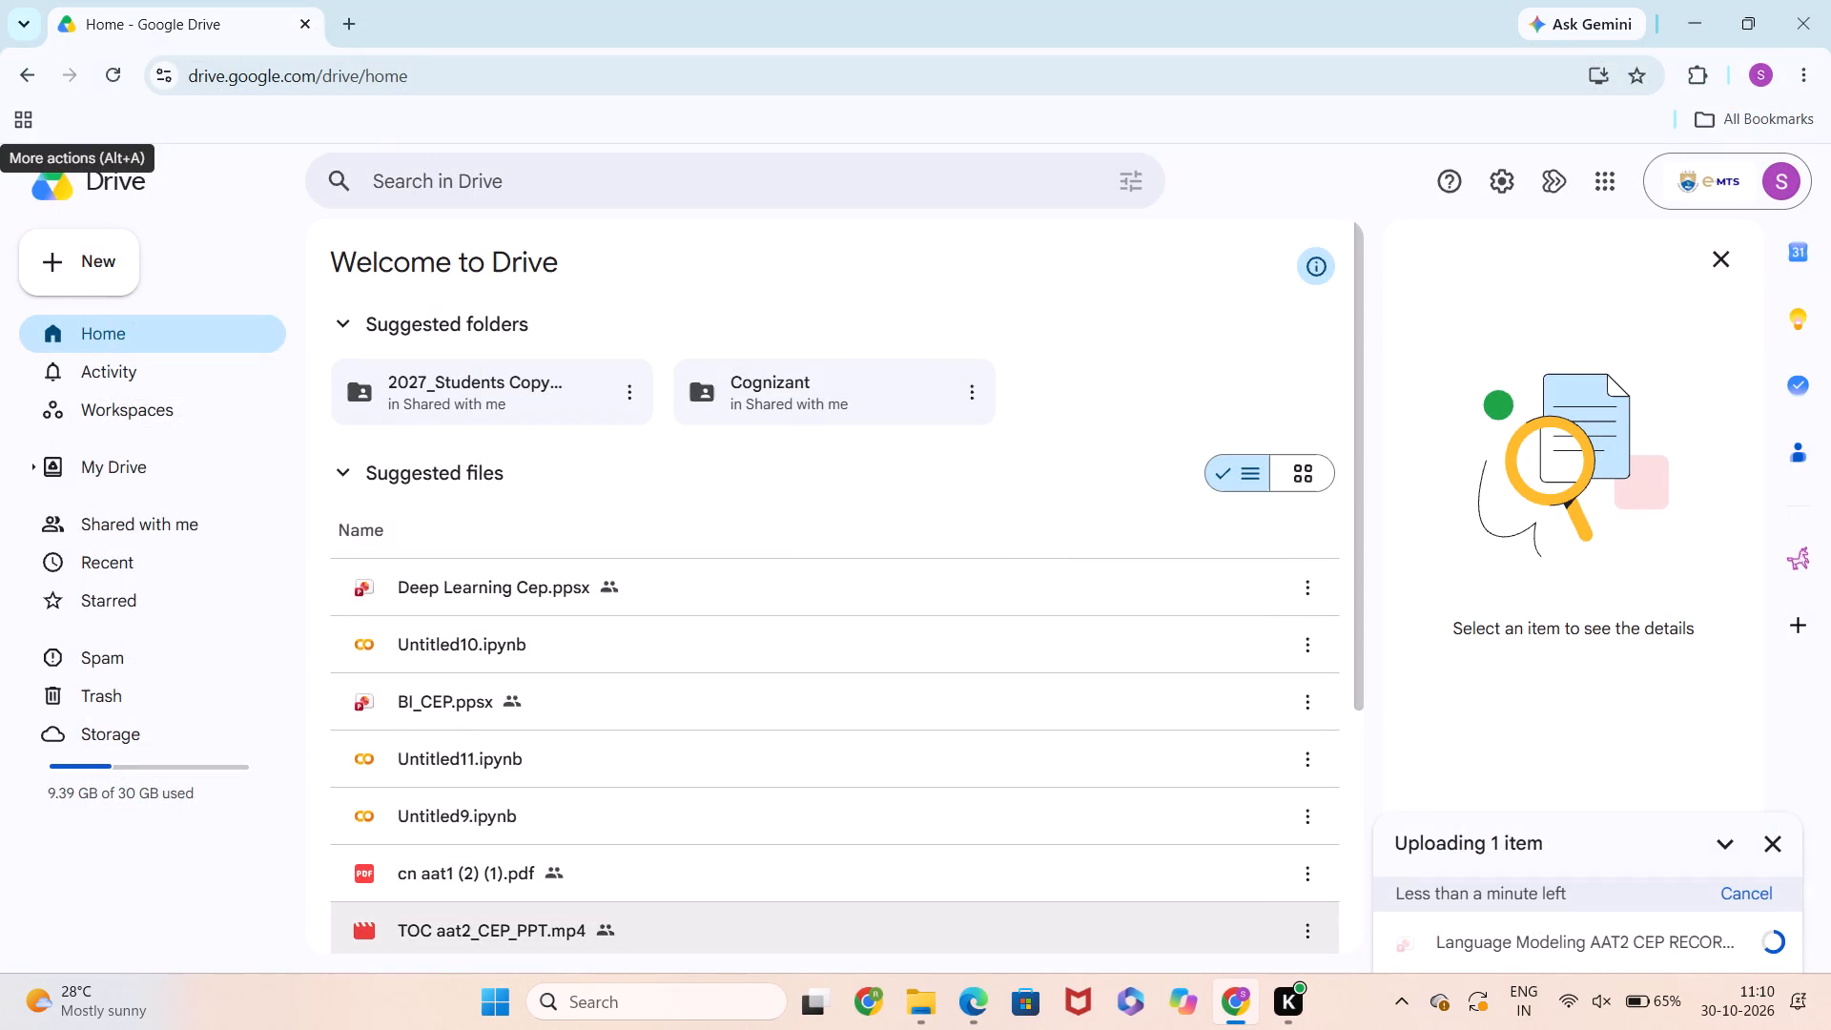
Open the SFTM AAT2 CEP presentation from the Downloads folder, enable editing and look over its opening slides.
left_click(911, 1002)
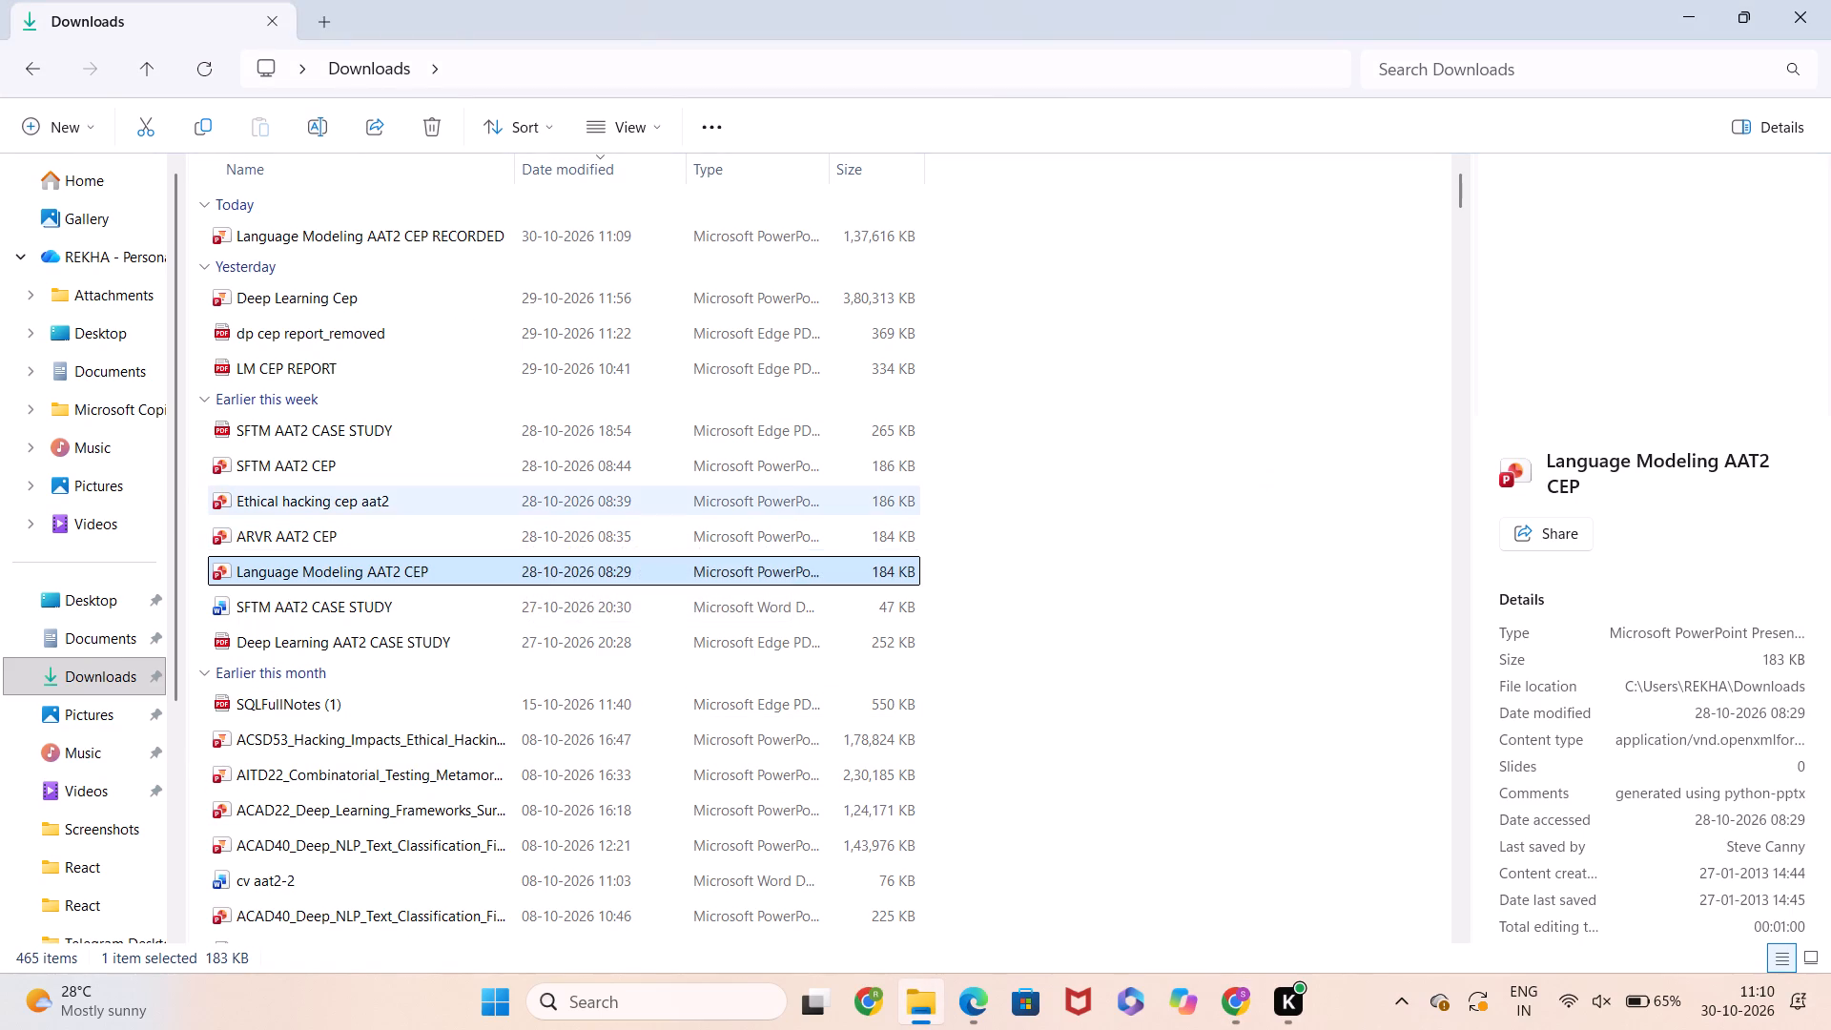
double_click(360, 477)
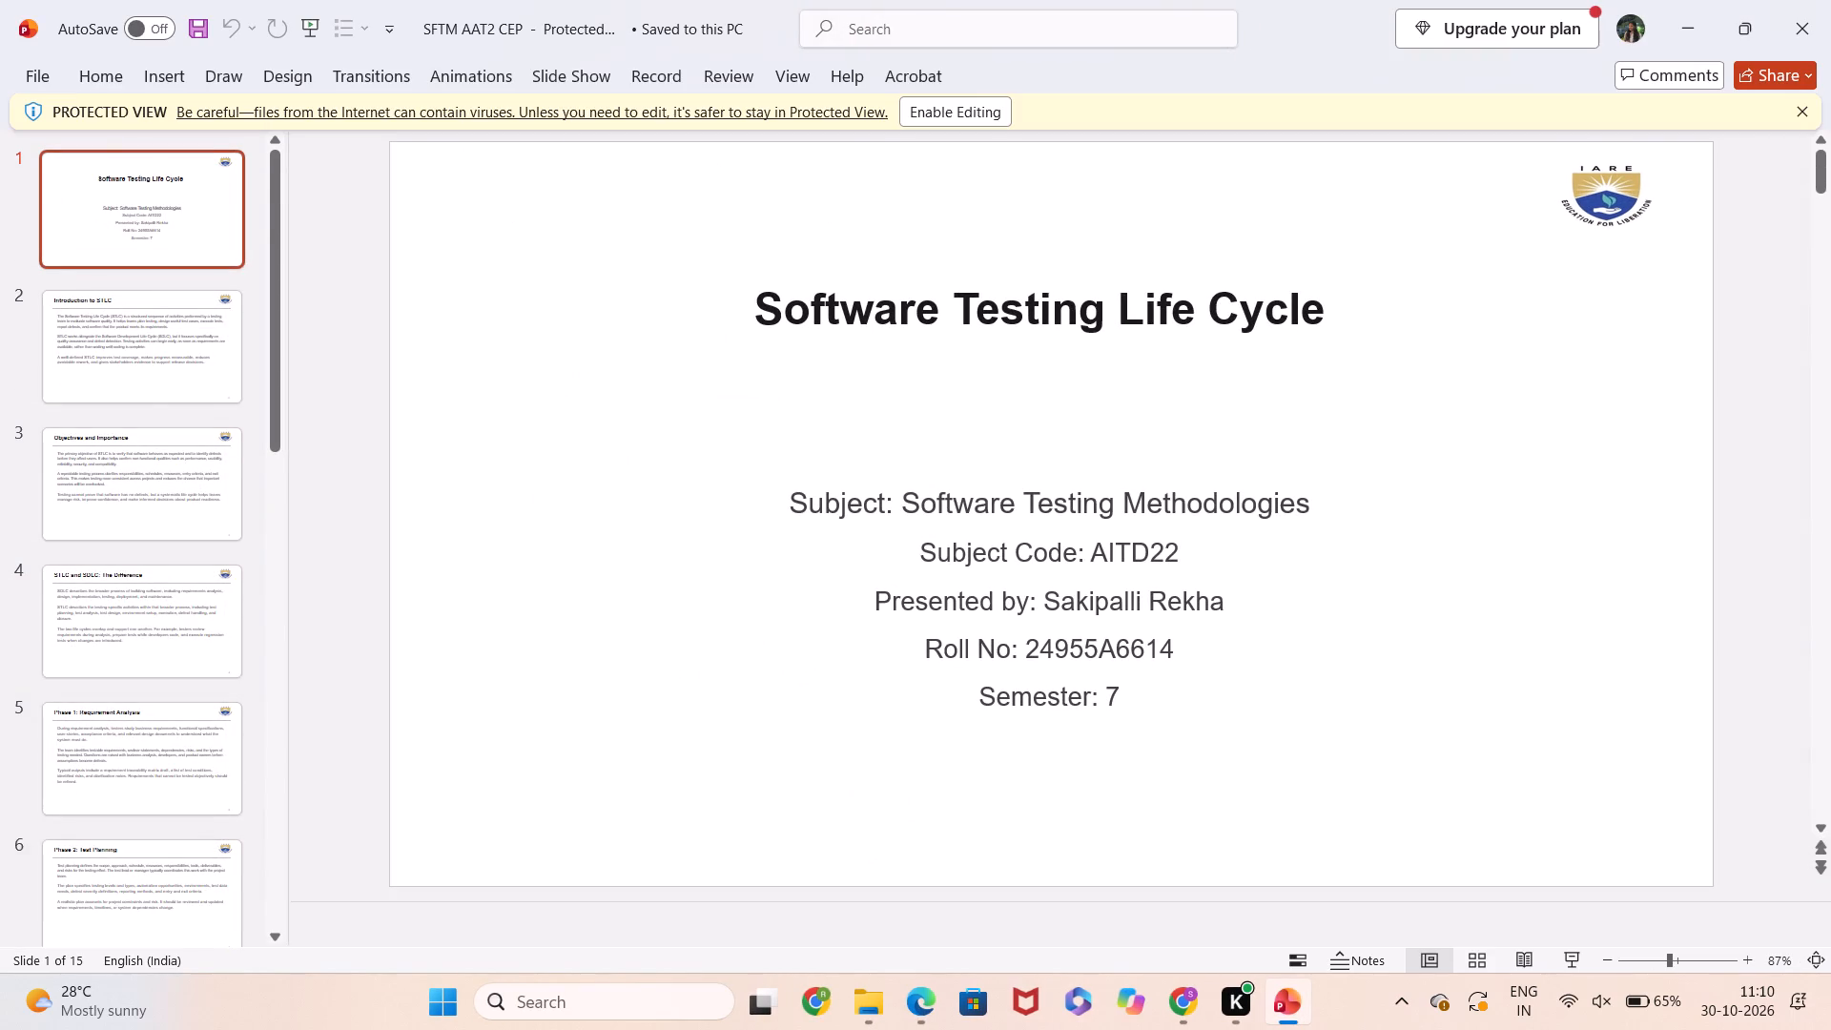
left_click(905, 123)
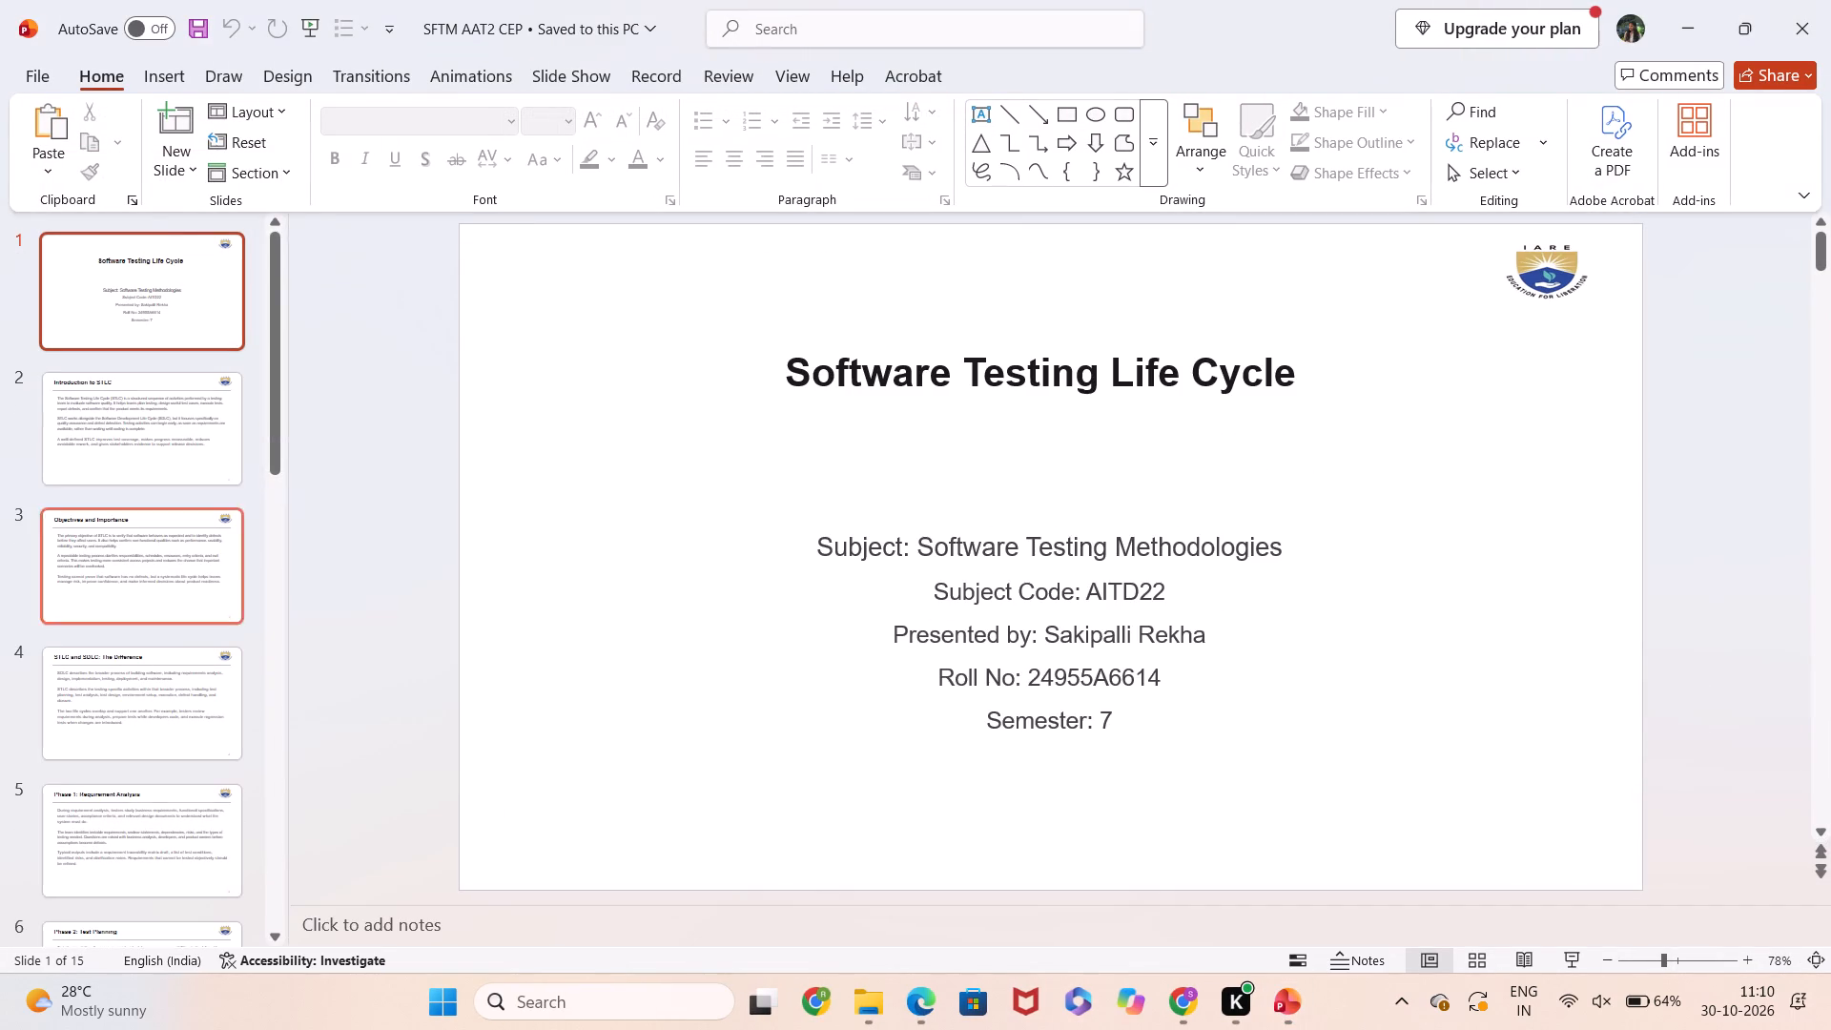
left_click(175, 428)
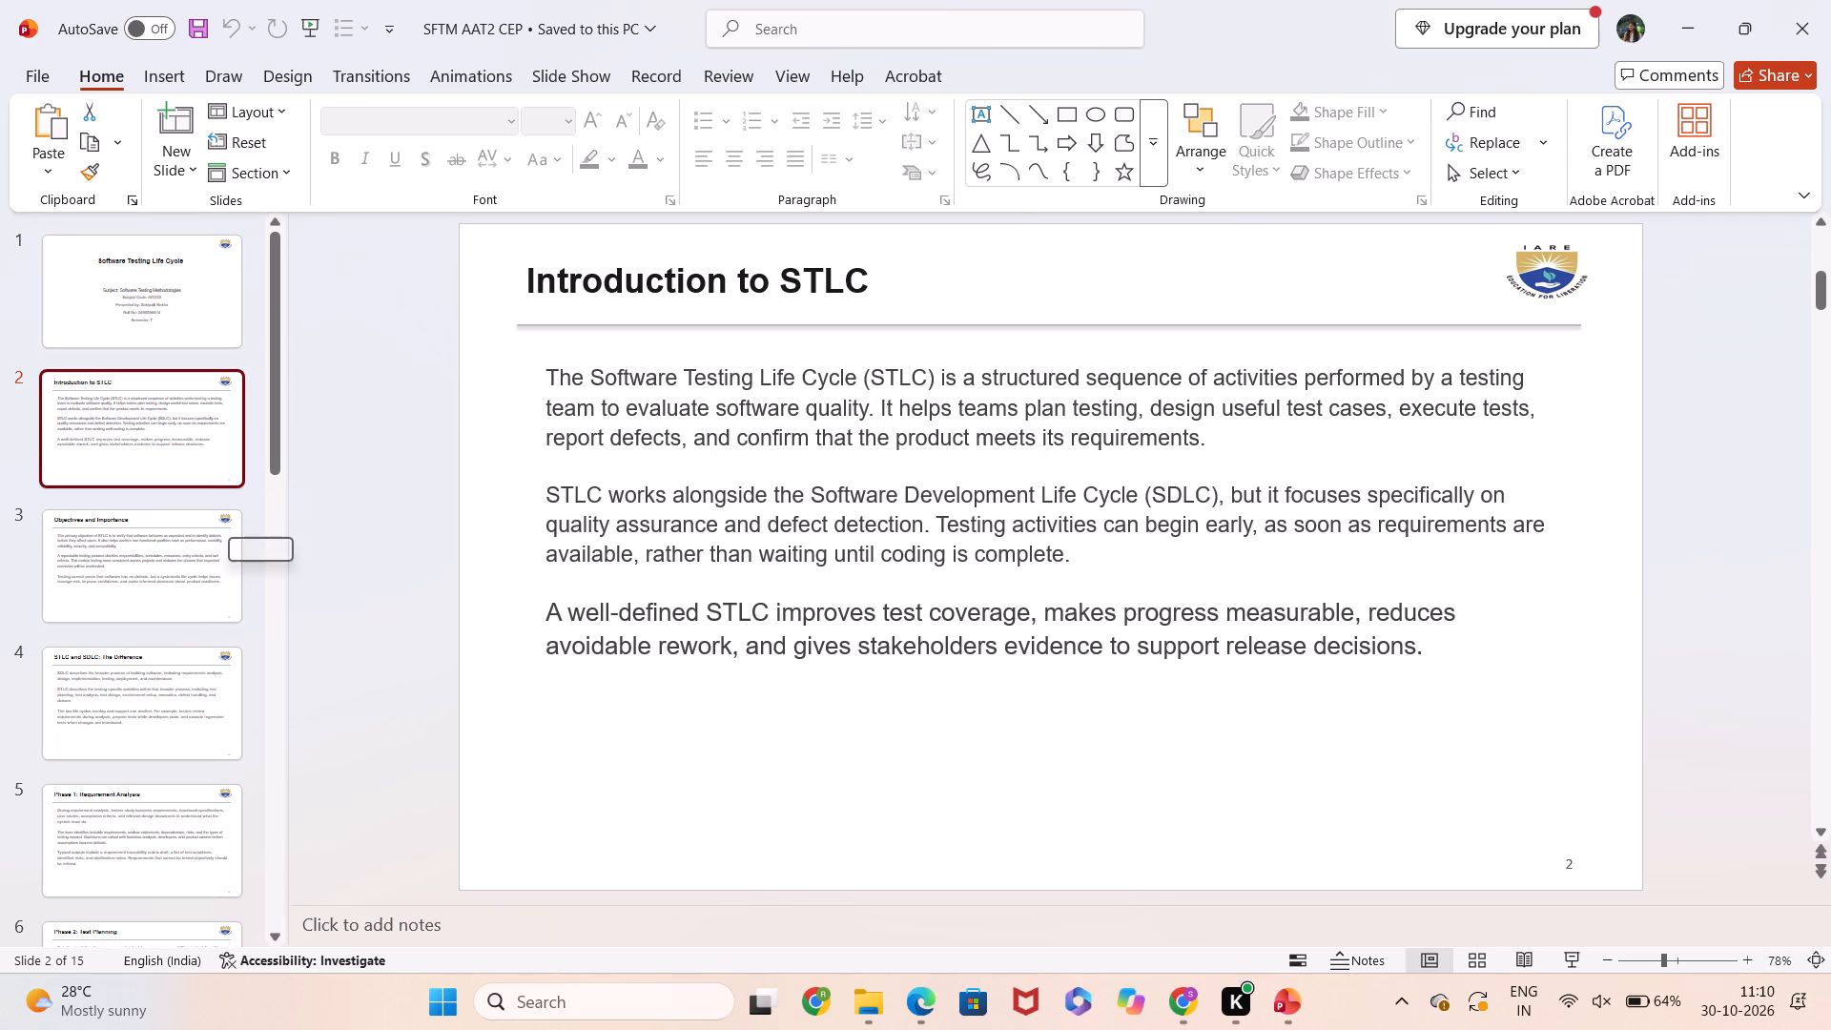
scroll(226, 529, "down", 7)
scroll(226, 529, "up", 10)
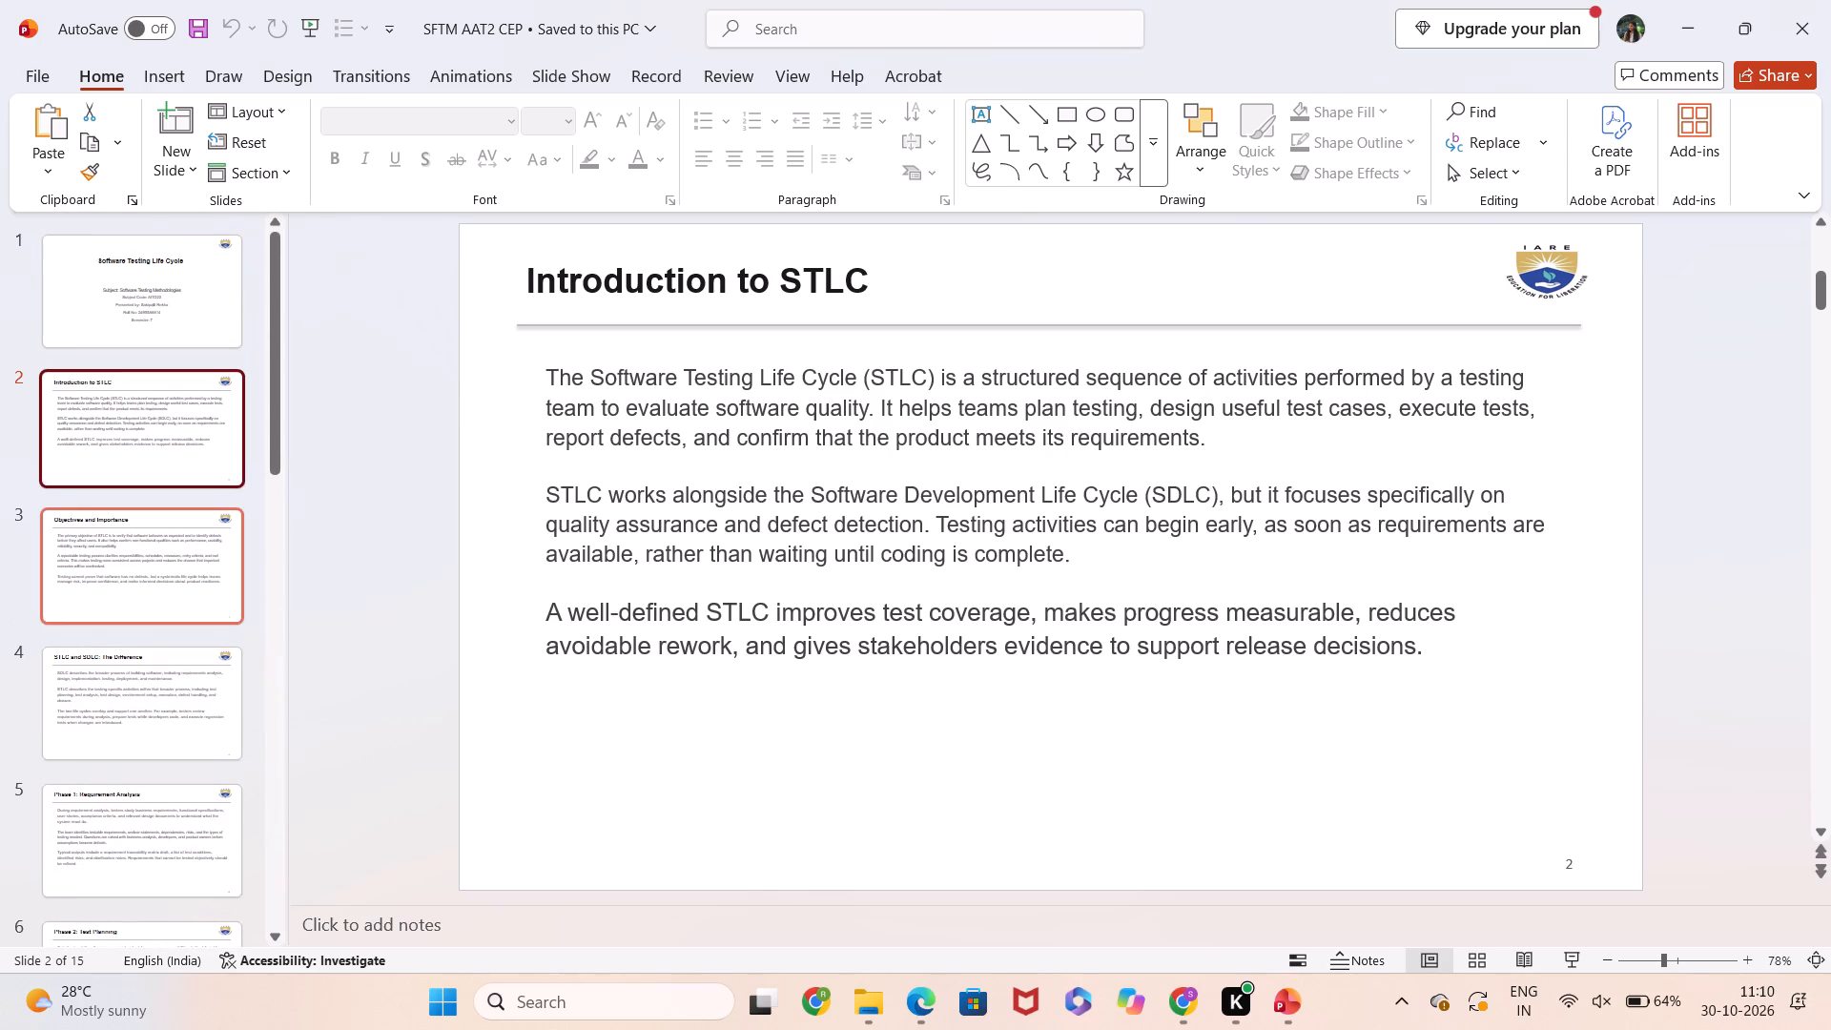
left_click(141, 320)
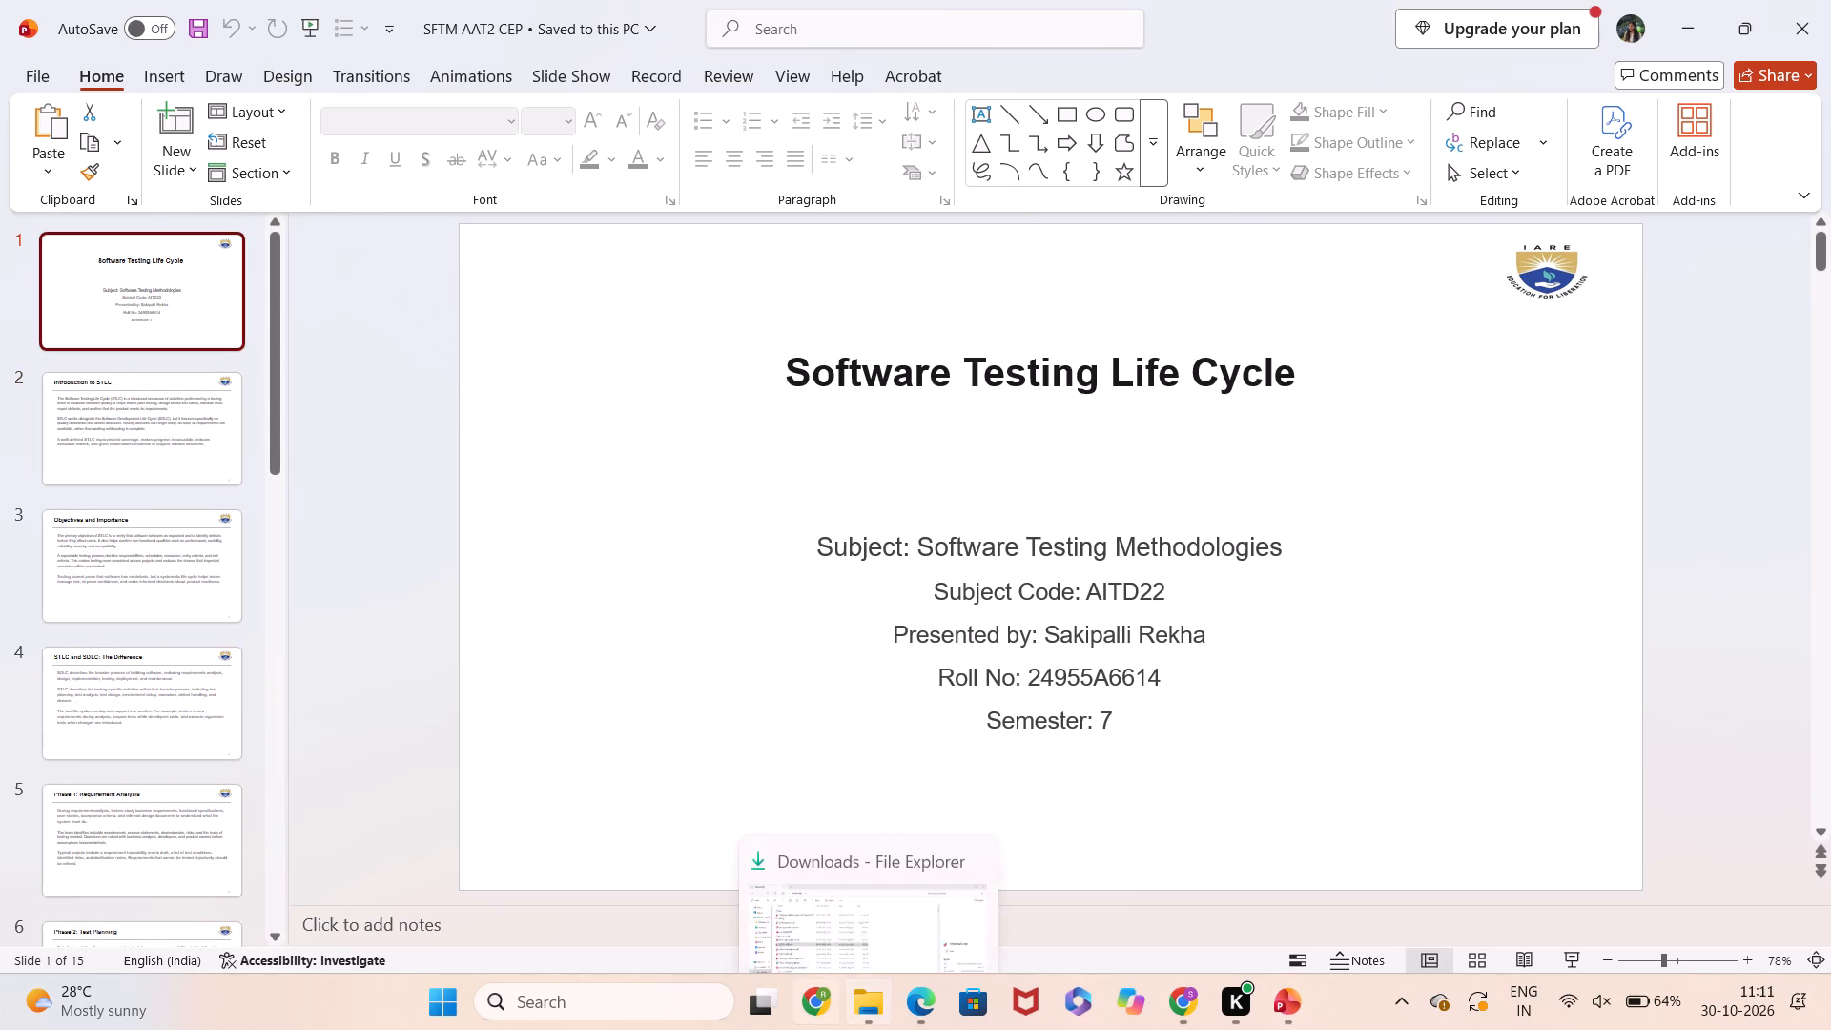
Switch to Chrome, refresh Google Drive and copy the link to Language Modeling AAT2 CEP RECORDED.ppsx.
left_click(1179, 1021)
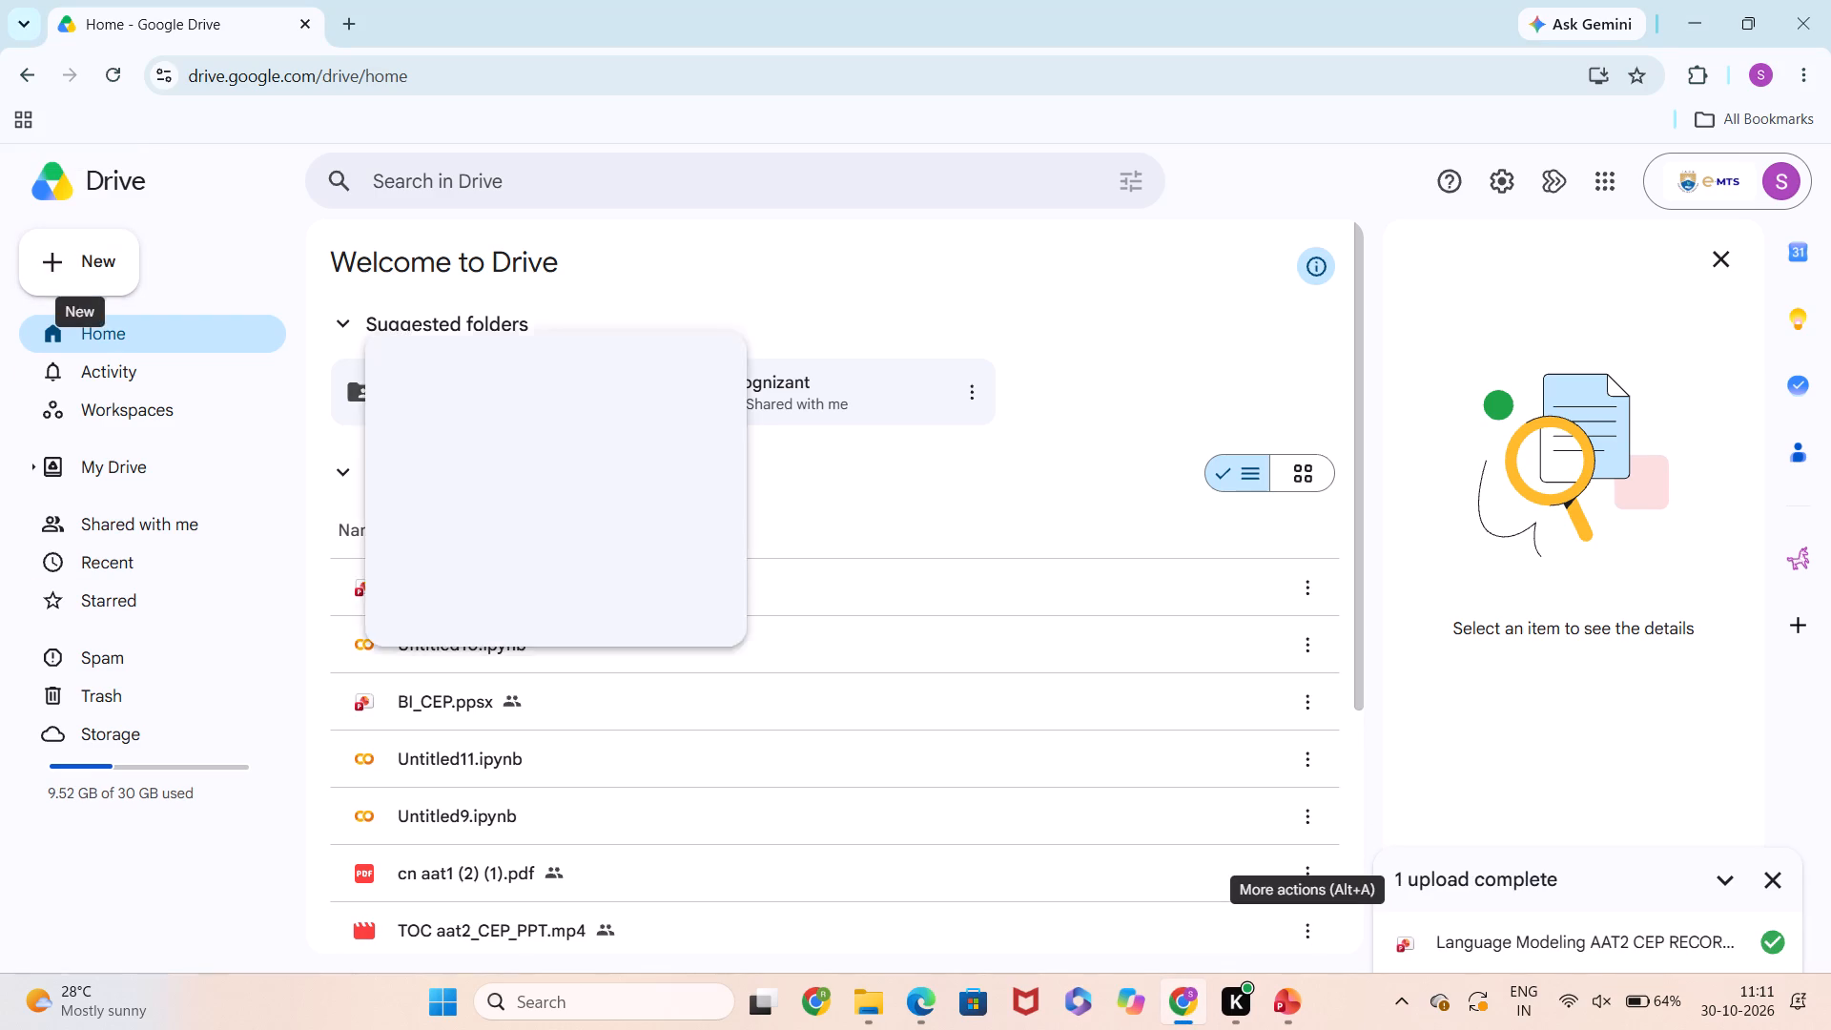
left_click(116, 72)
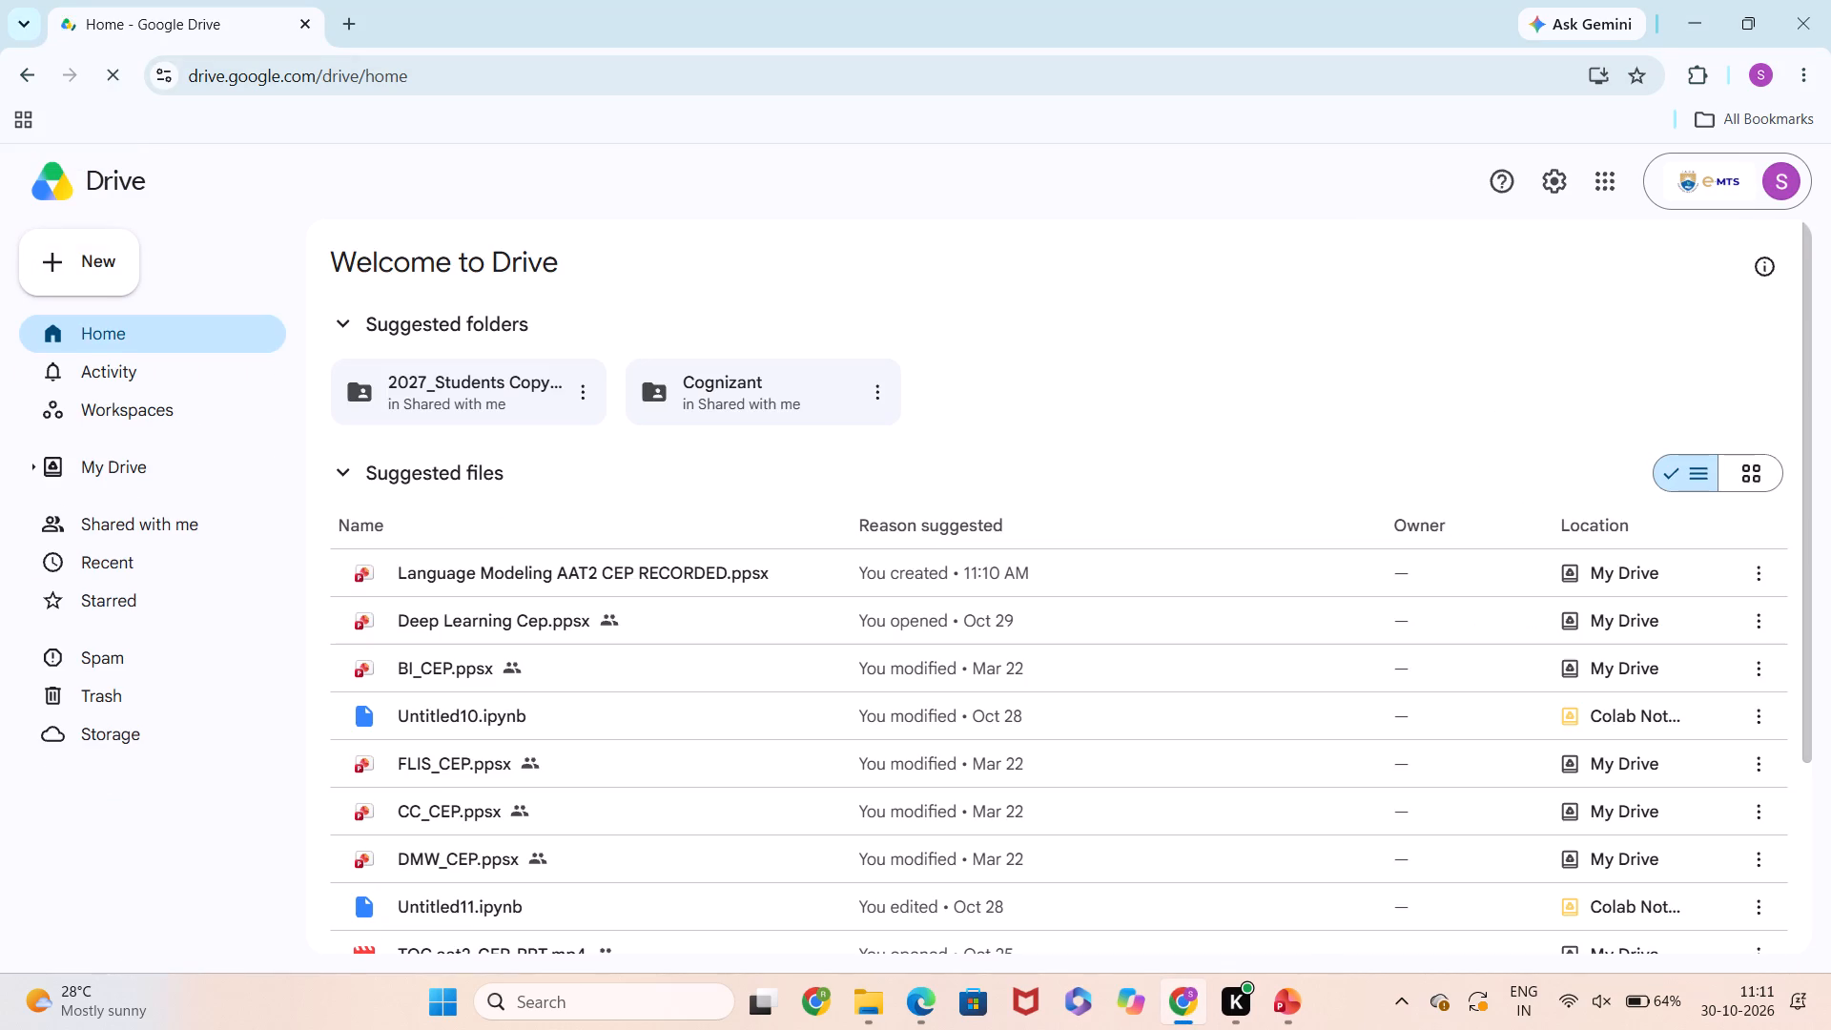
left_click(1159, 573)
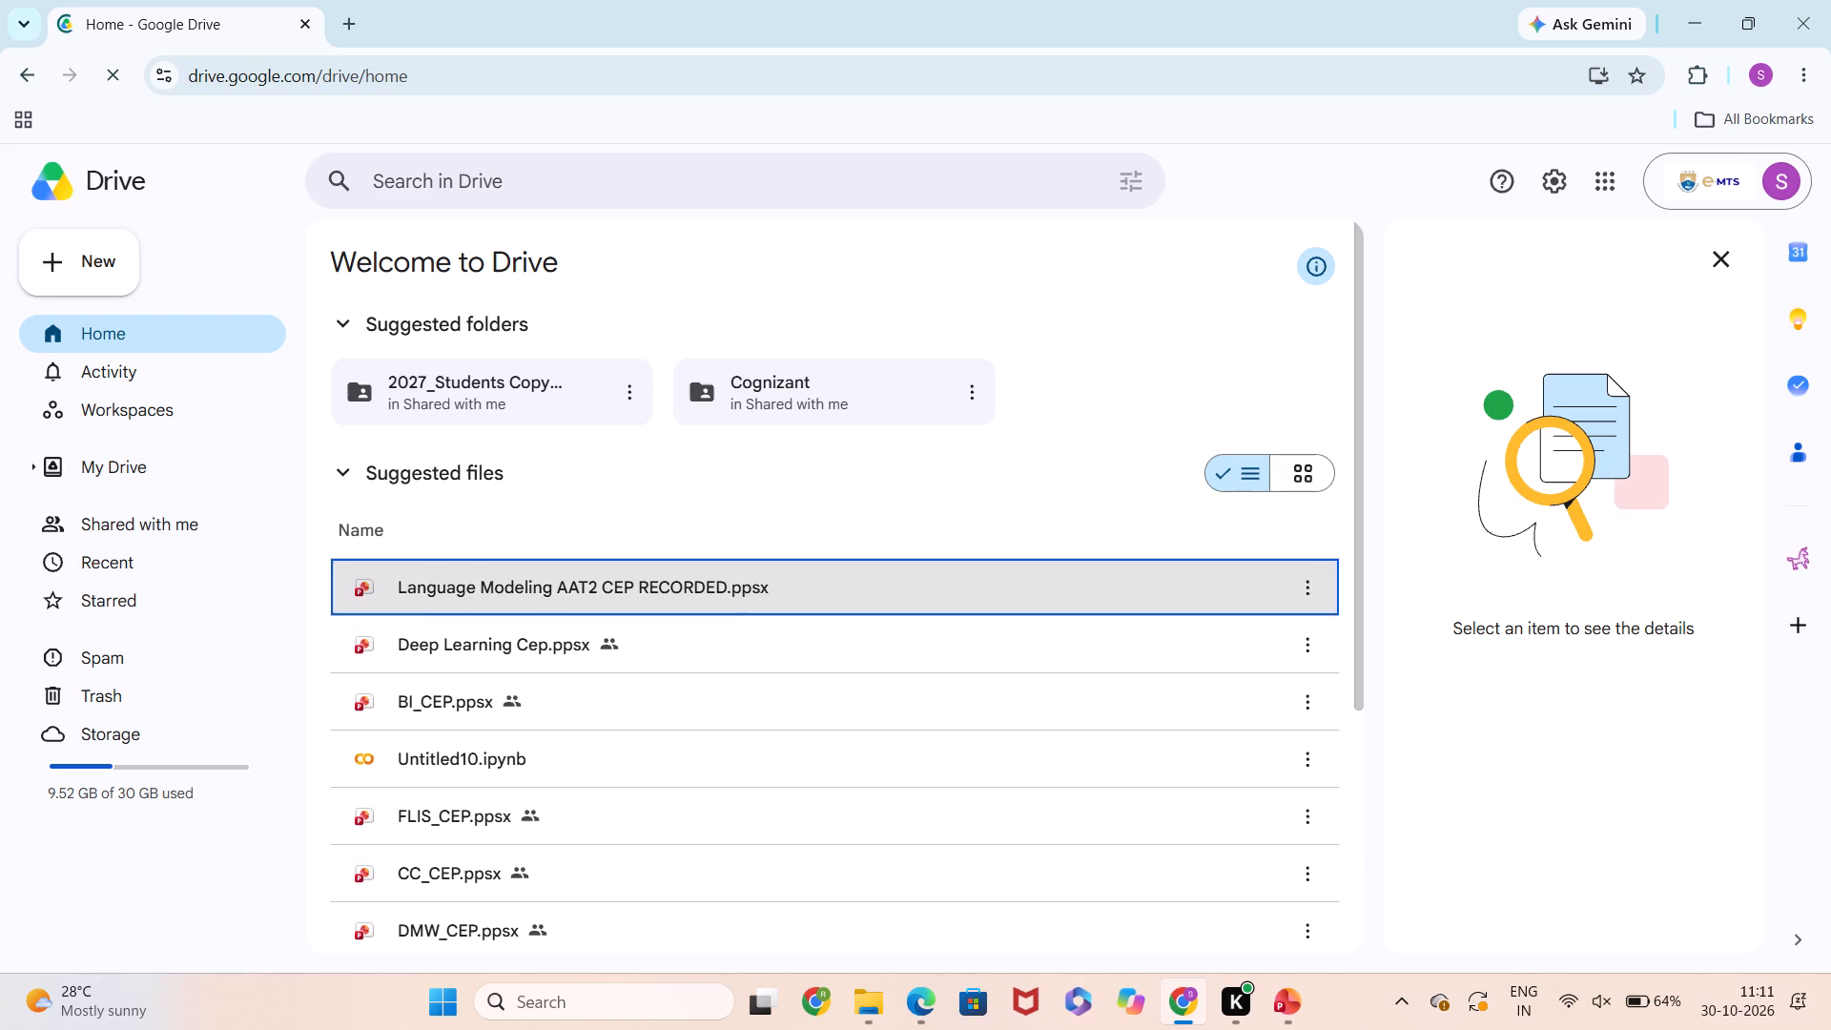
left_click(1308, 599)
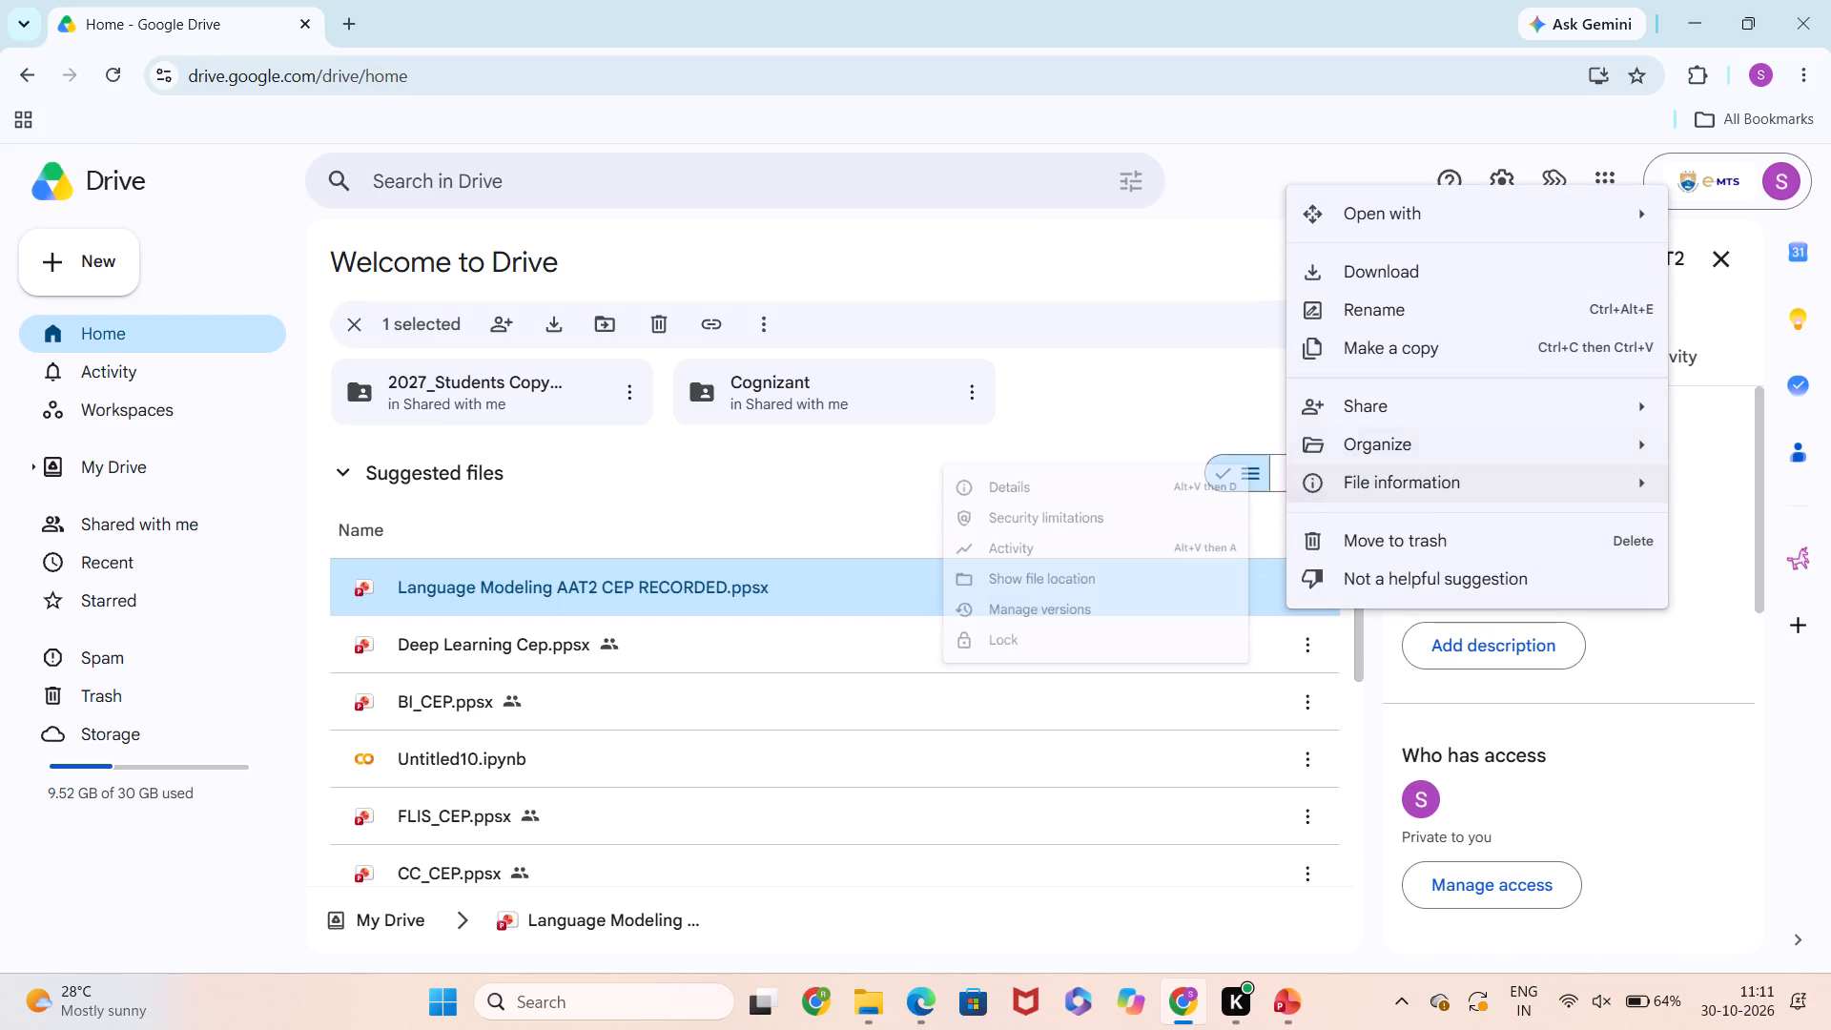
left_click(1176, 456)
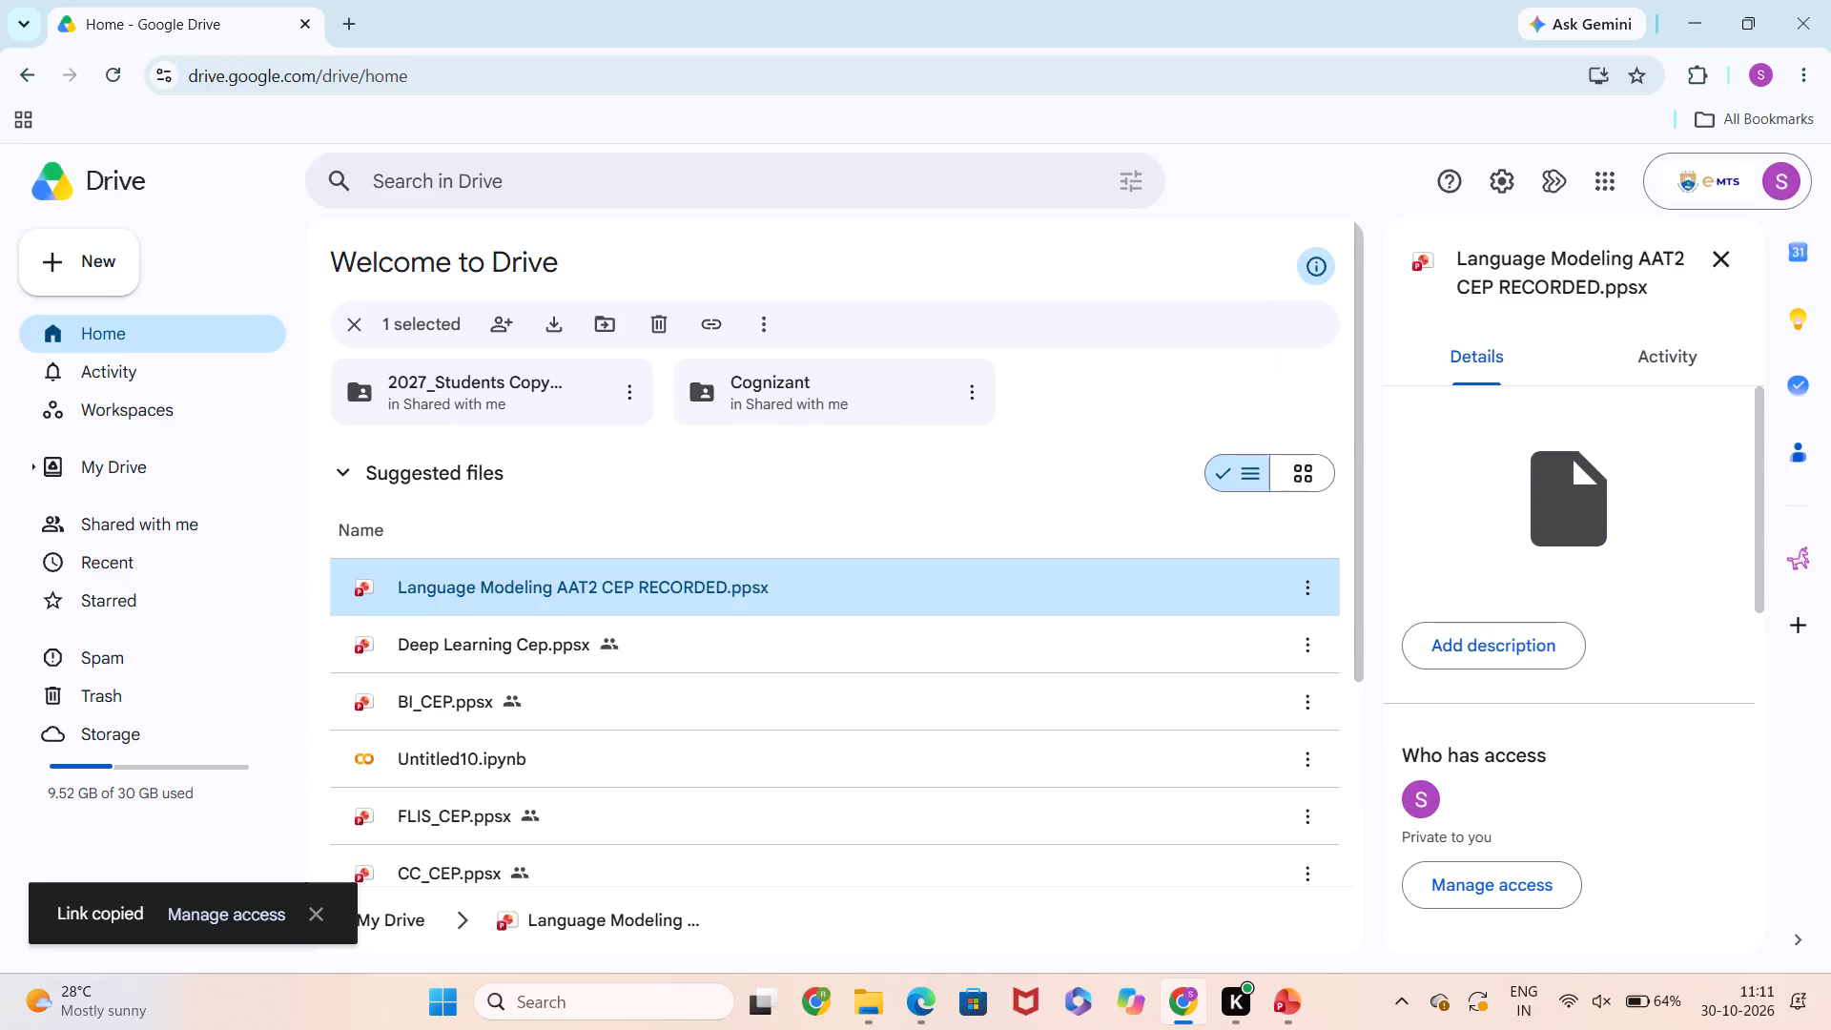
Set the general access of Language Modeling AAT2 CEP RECORDED.ppsx to Anyone with the link.
left_click(1544, 882)
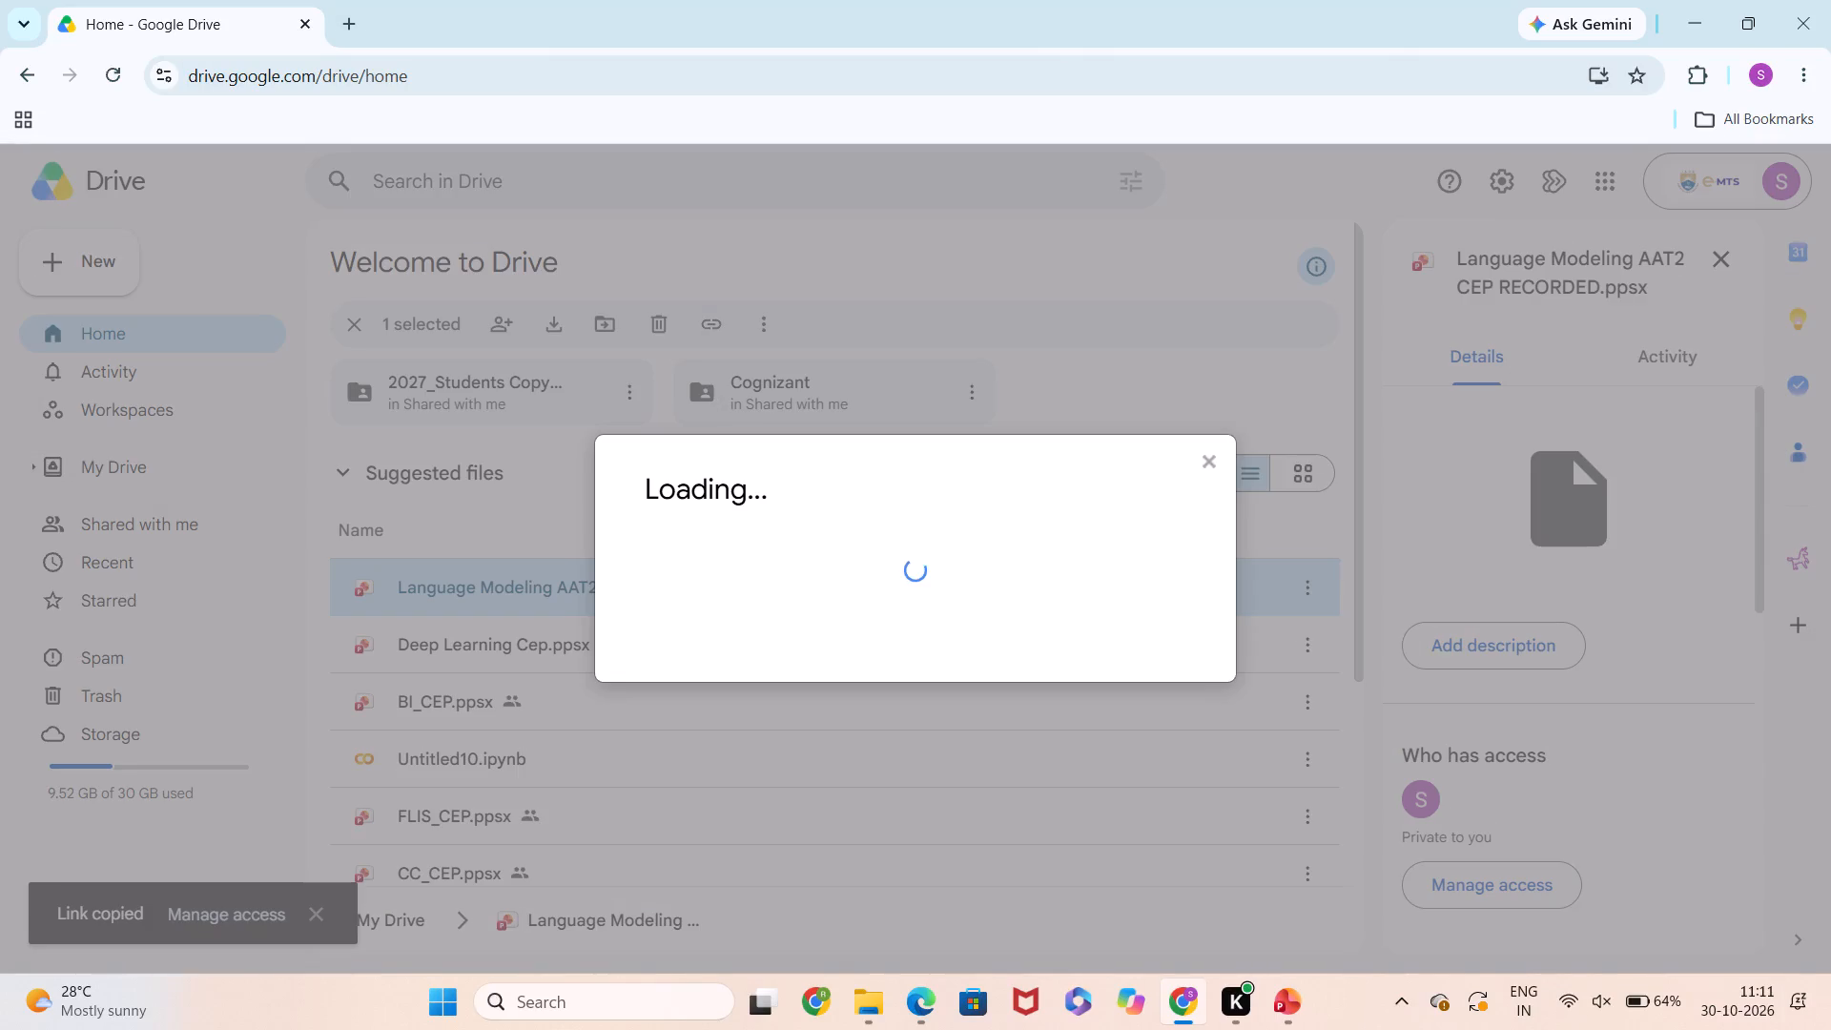
left_click(884, 682)
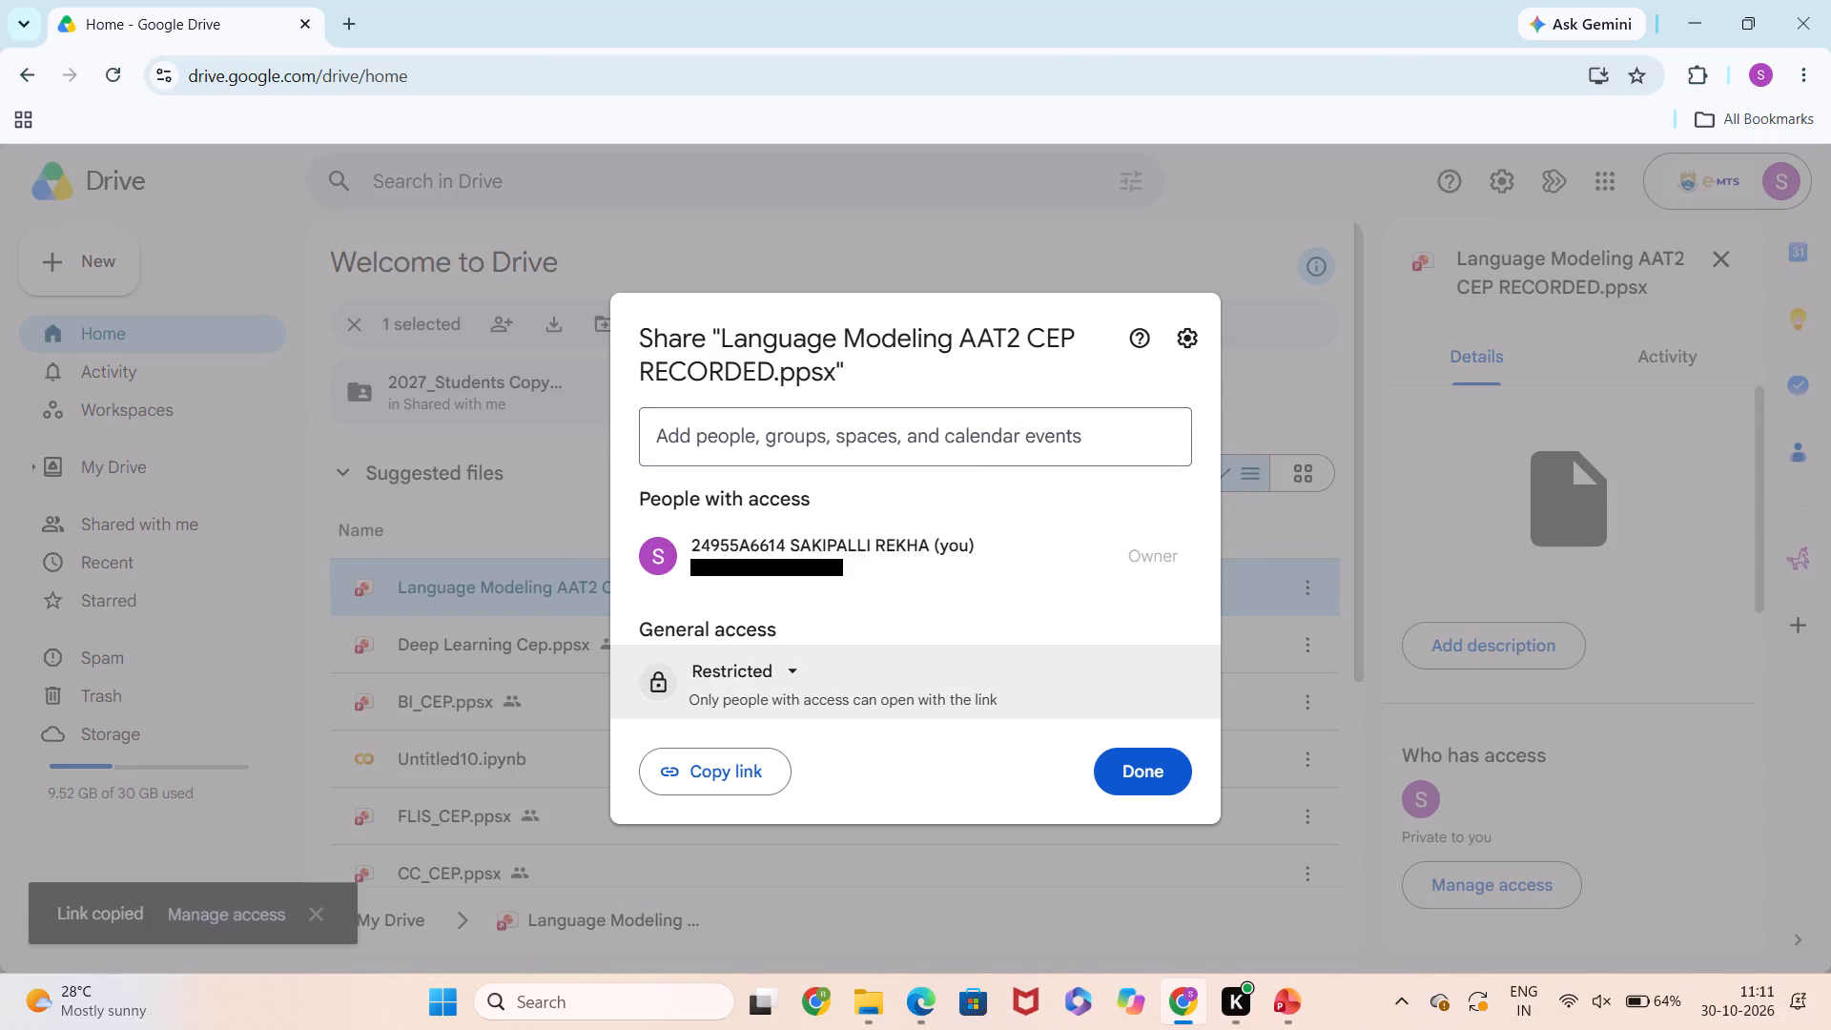
left_click(773, 688)
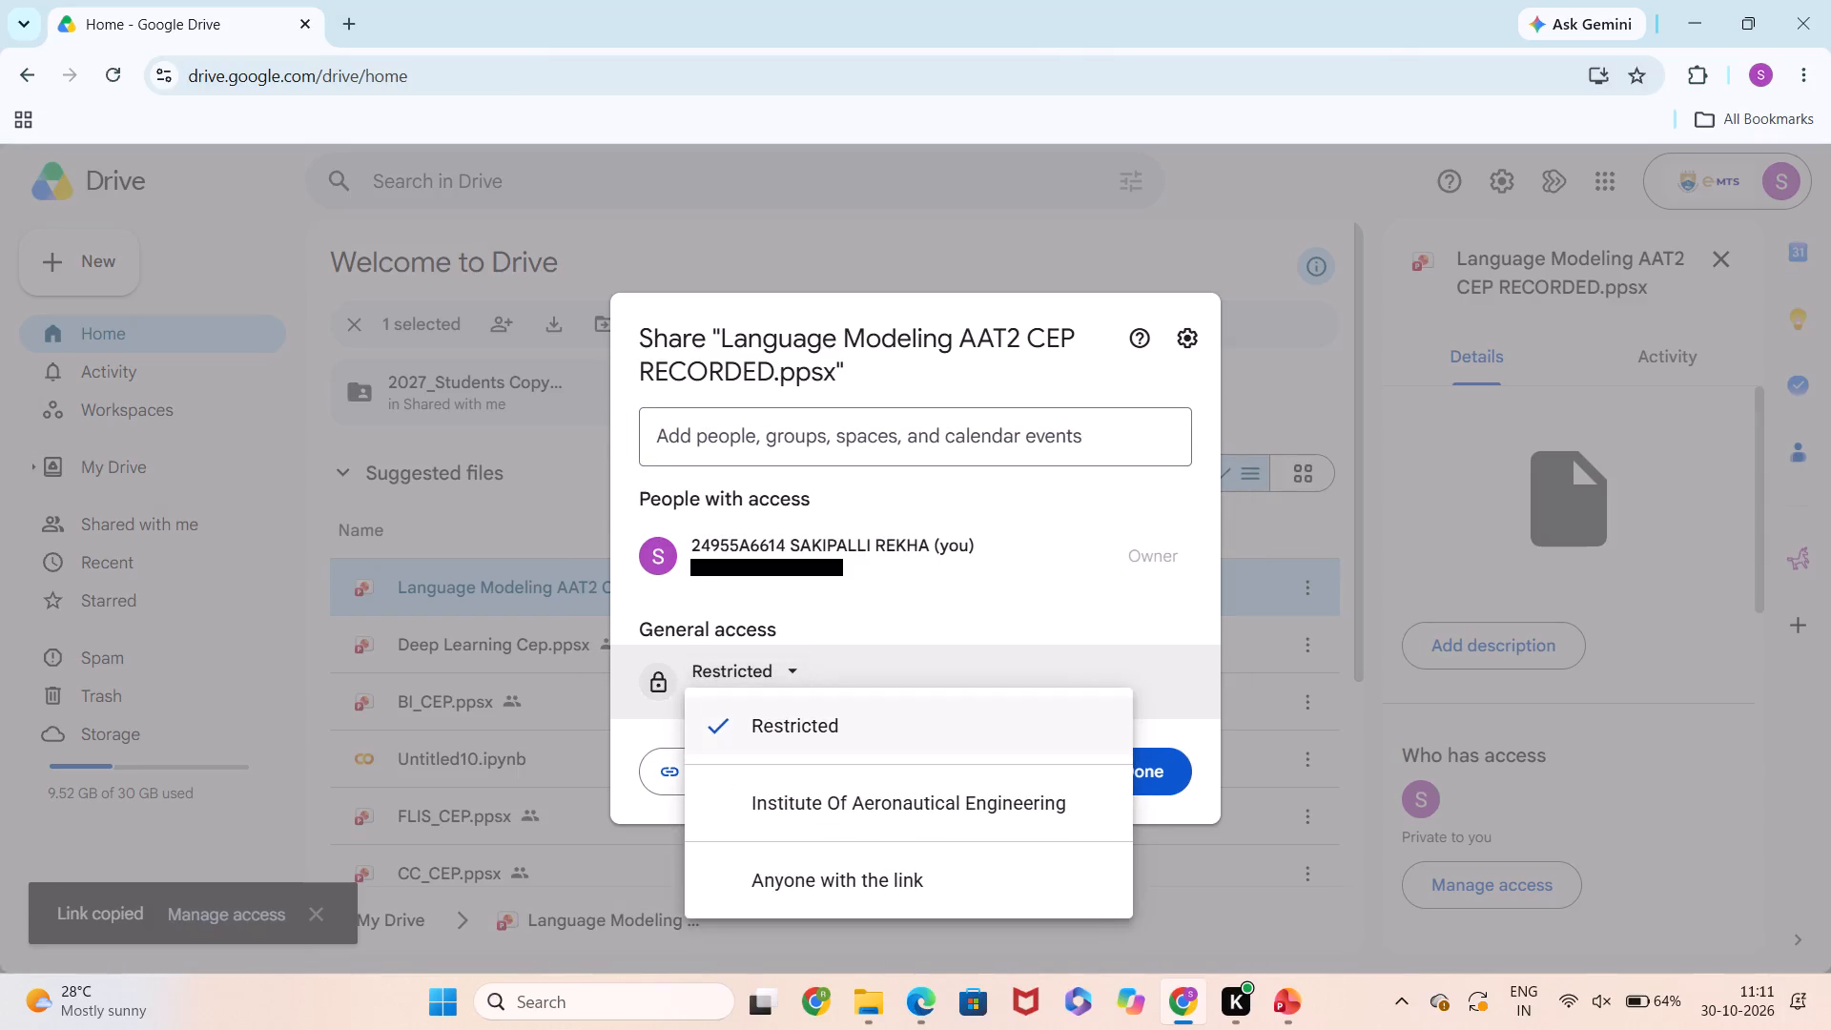
left_click(852, 893)
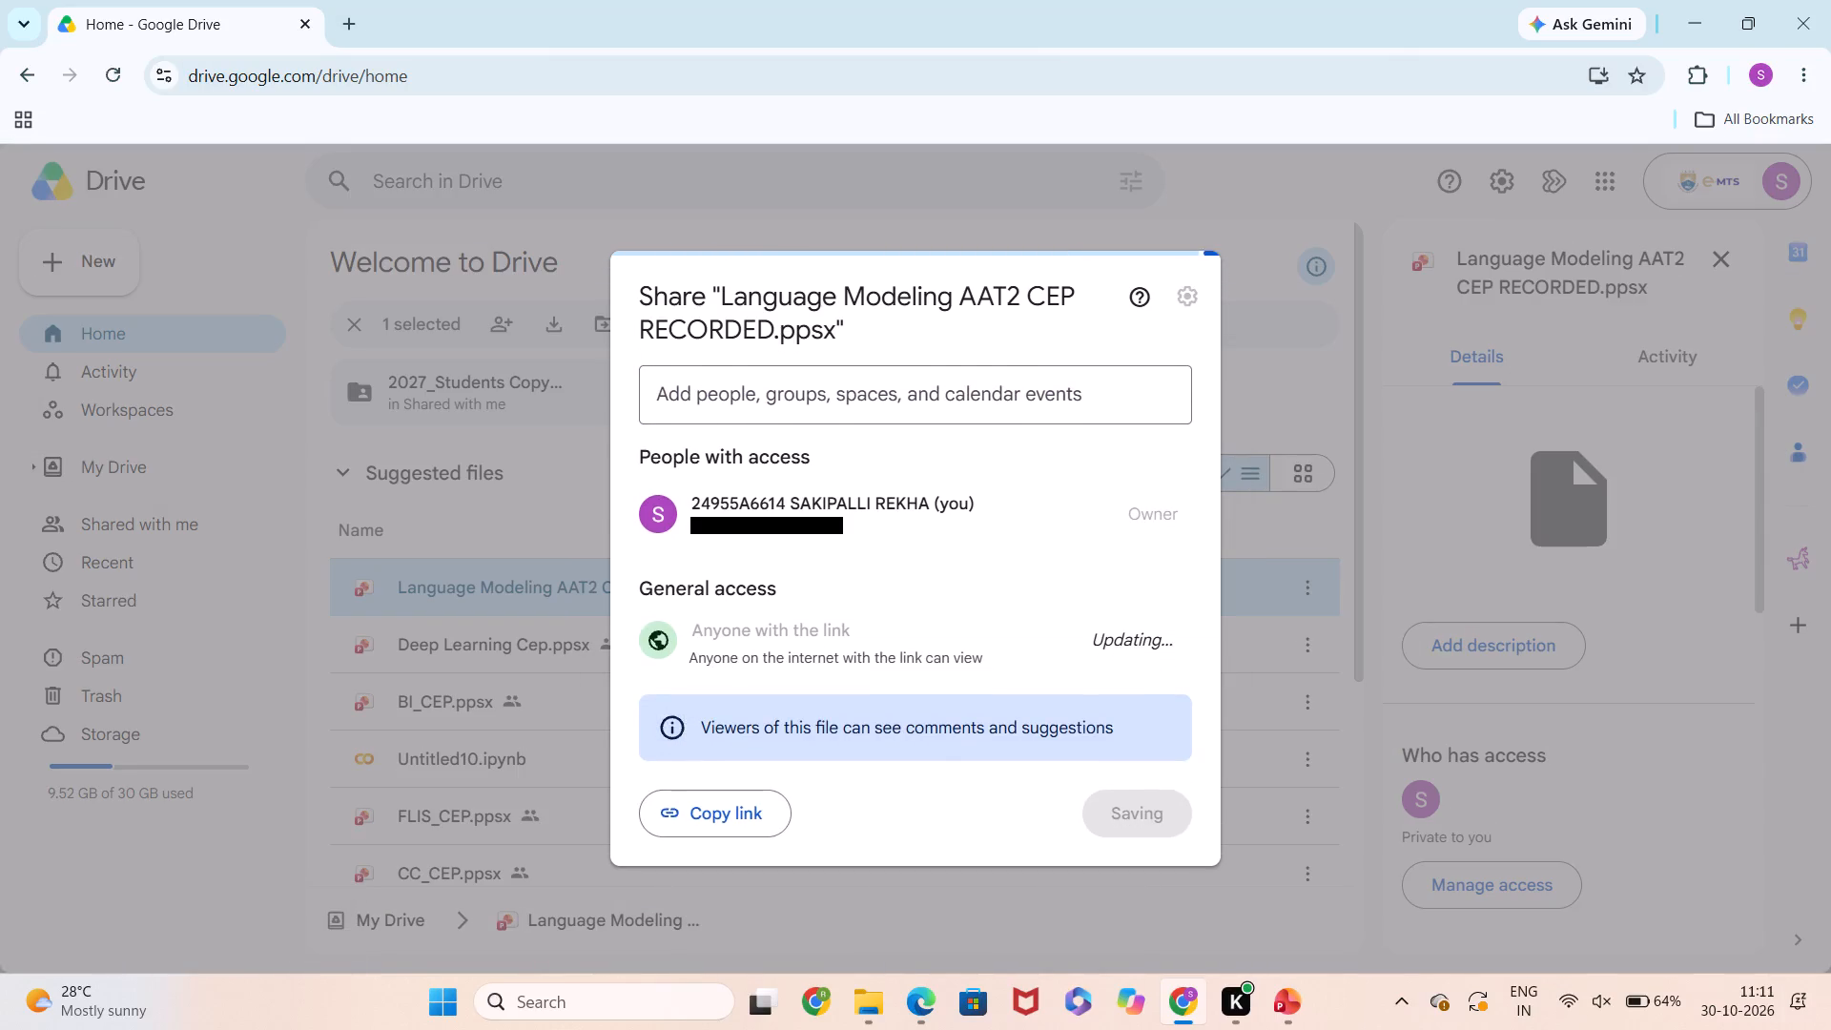
left_click(1171, 805)
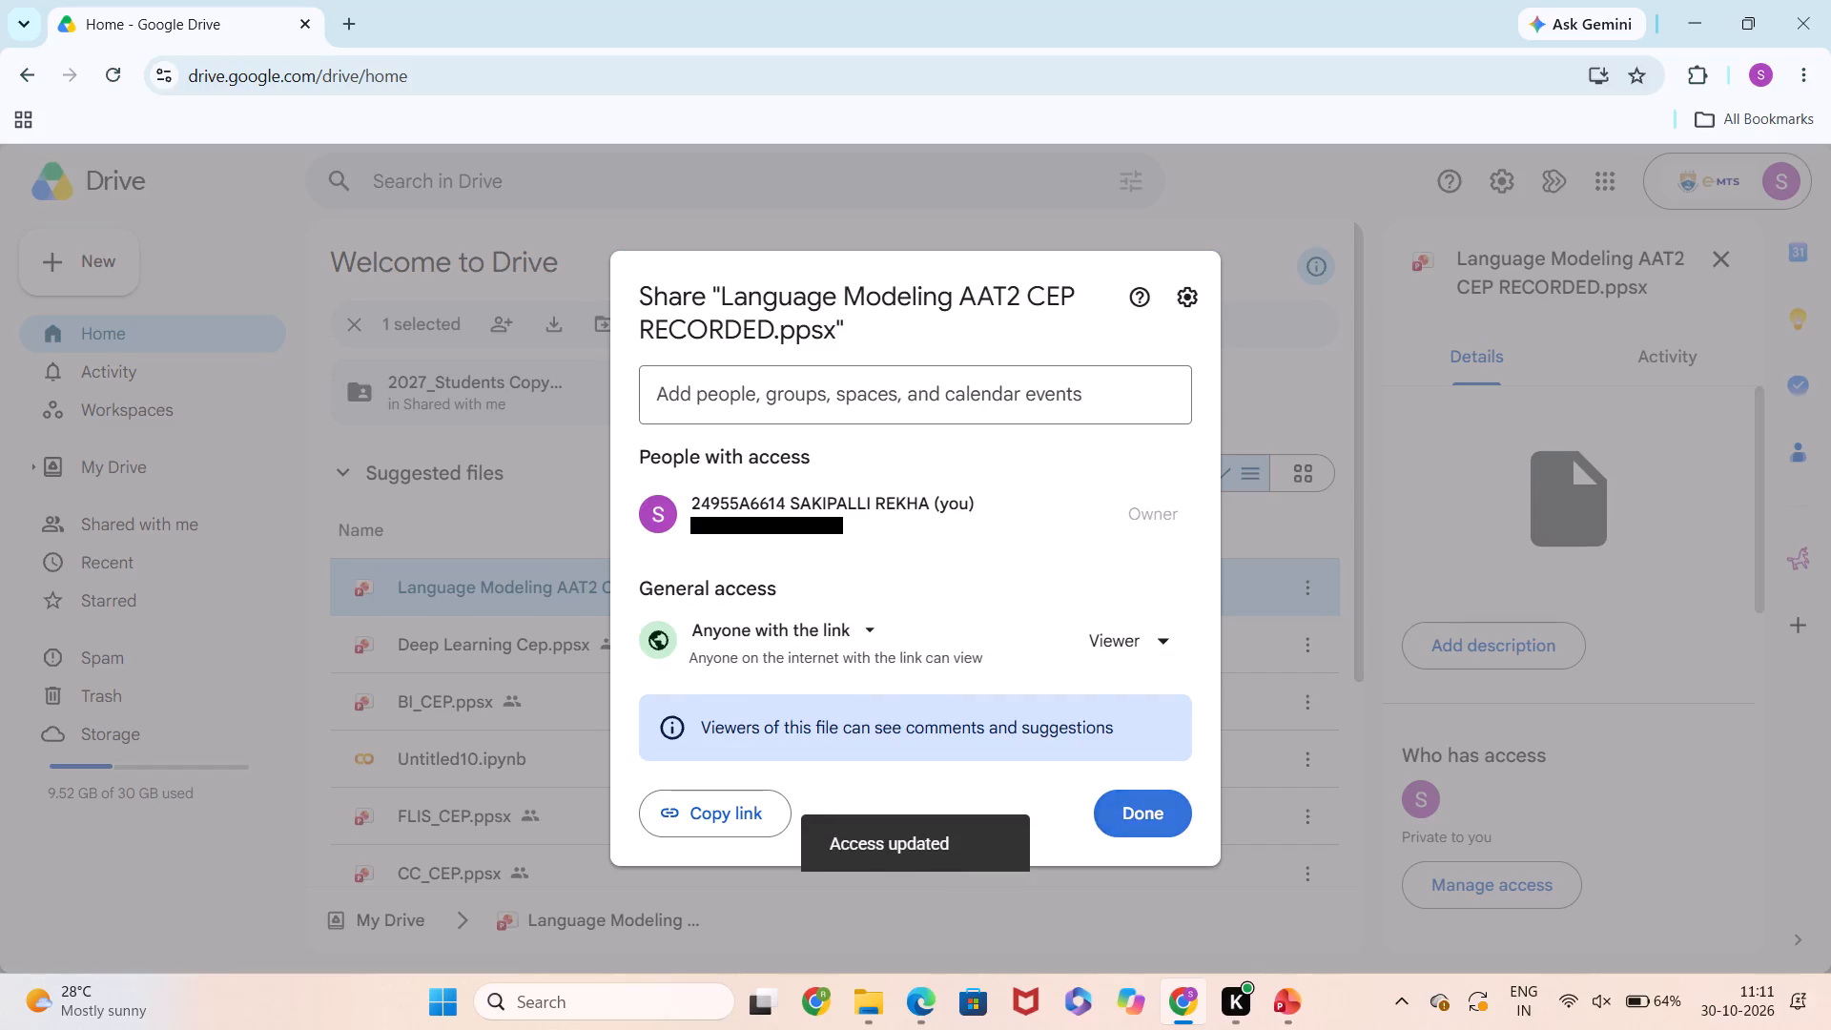
Switch to Edge and sign back in to the Samvidha student portal.
left_click(922, 995)
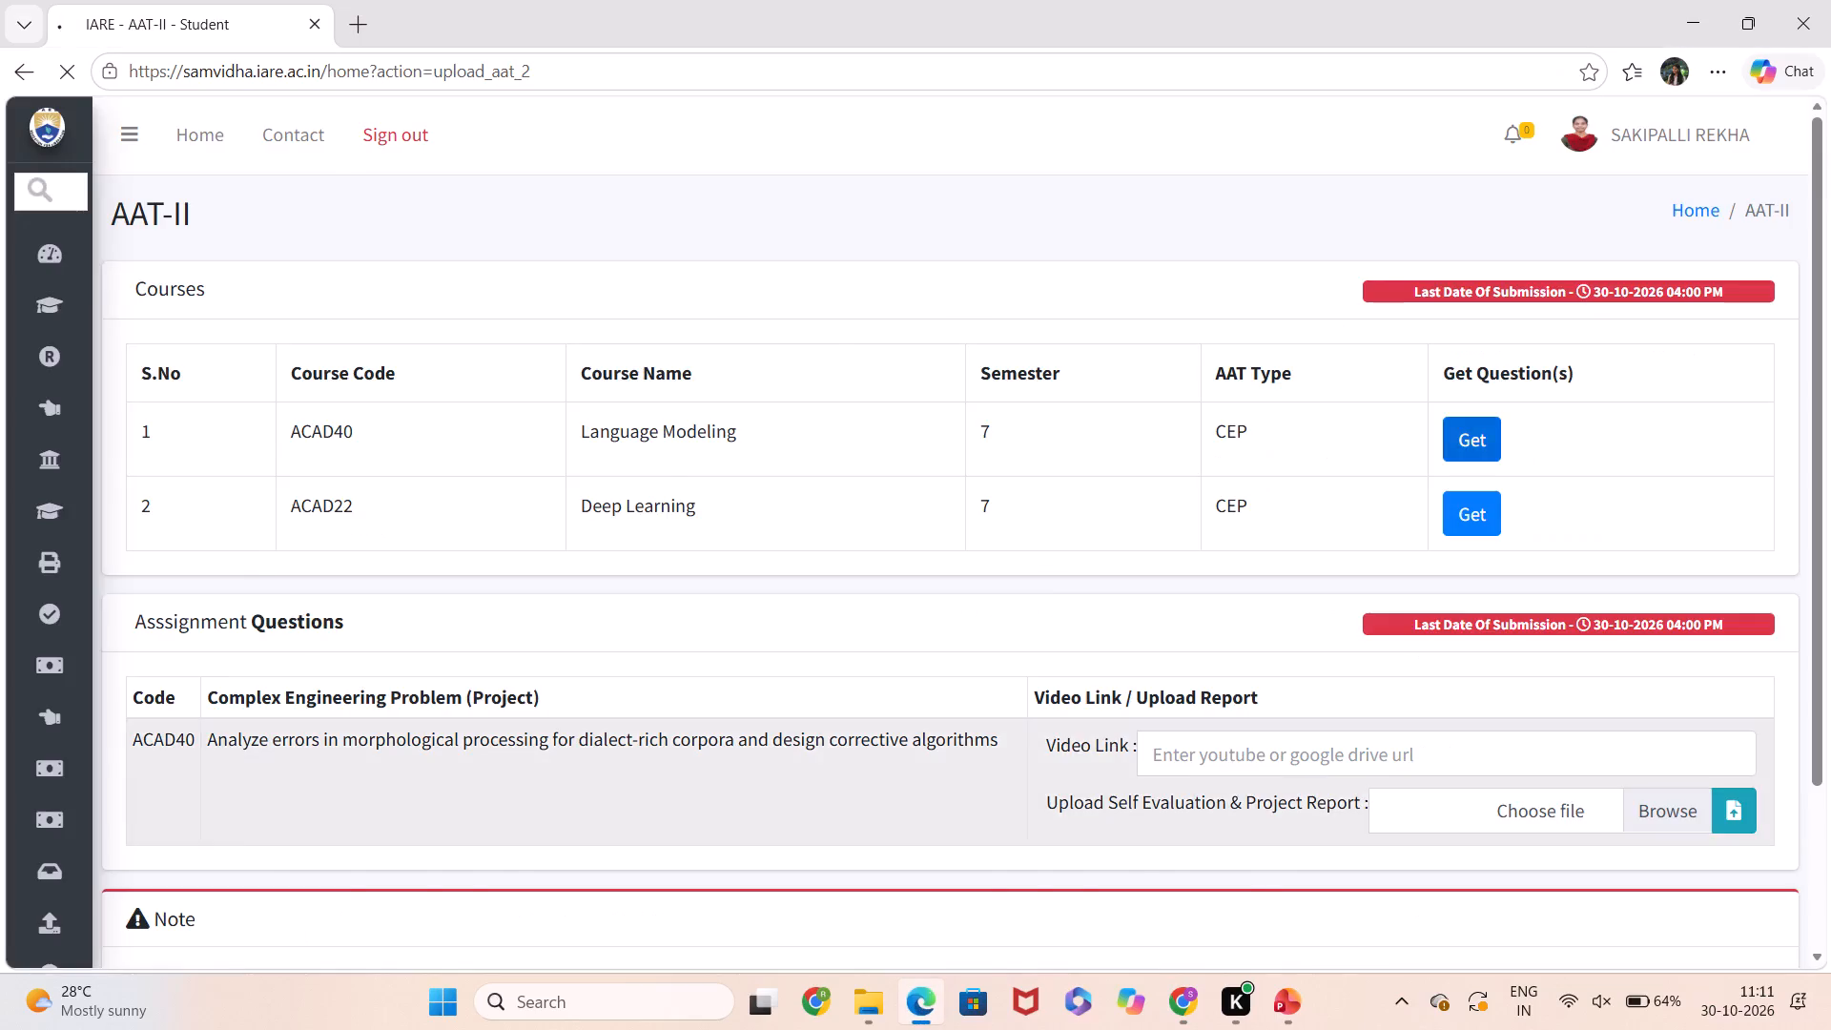
left_click(733, 618)
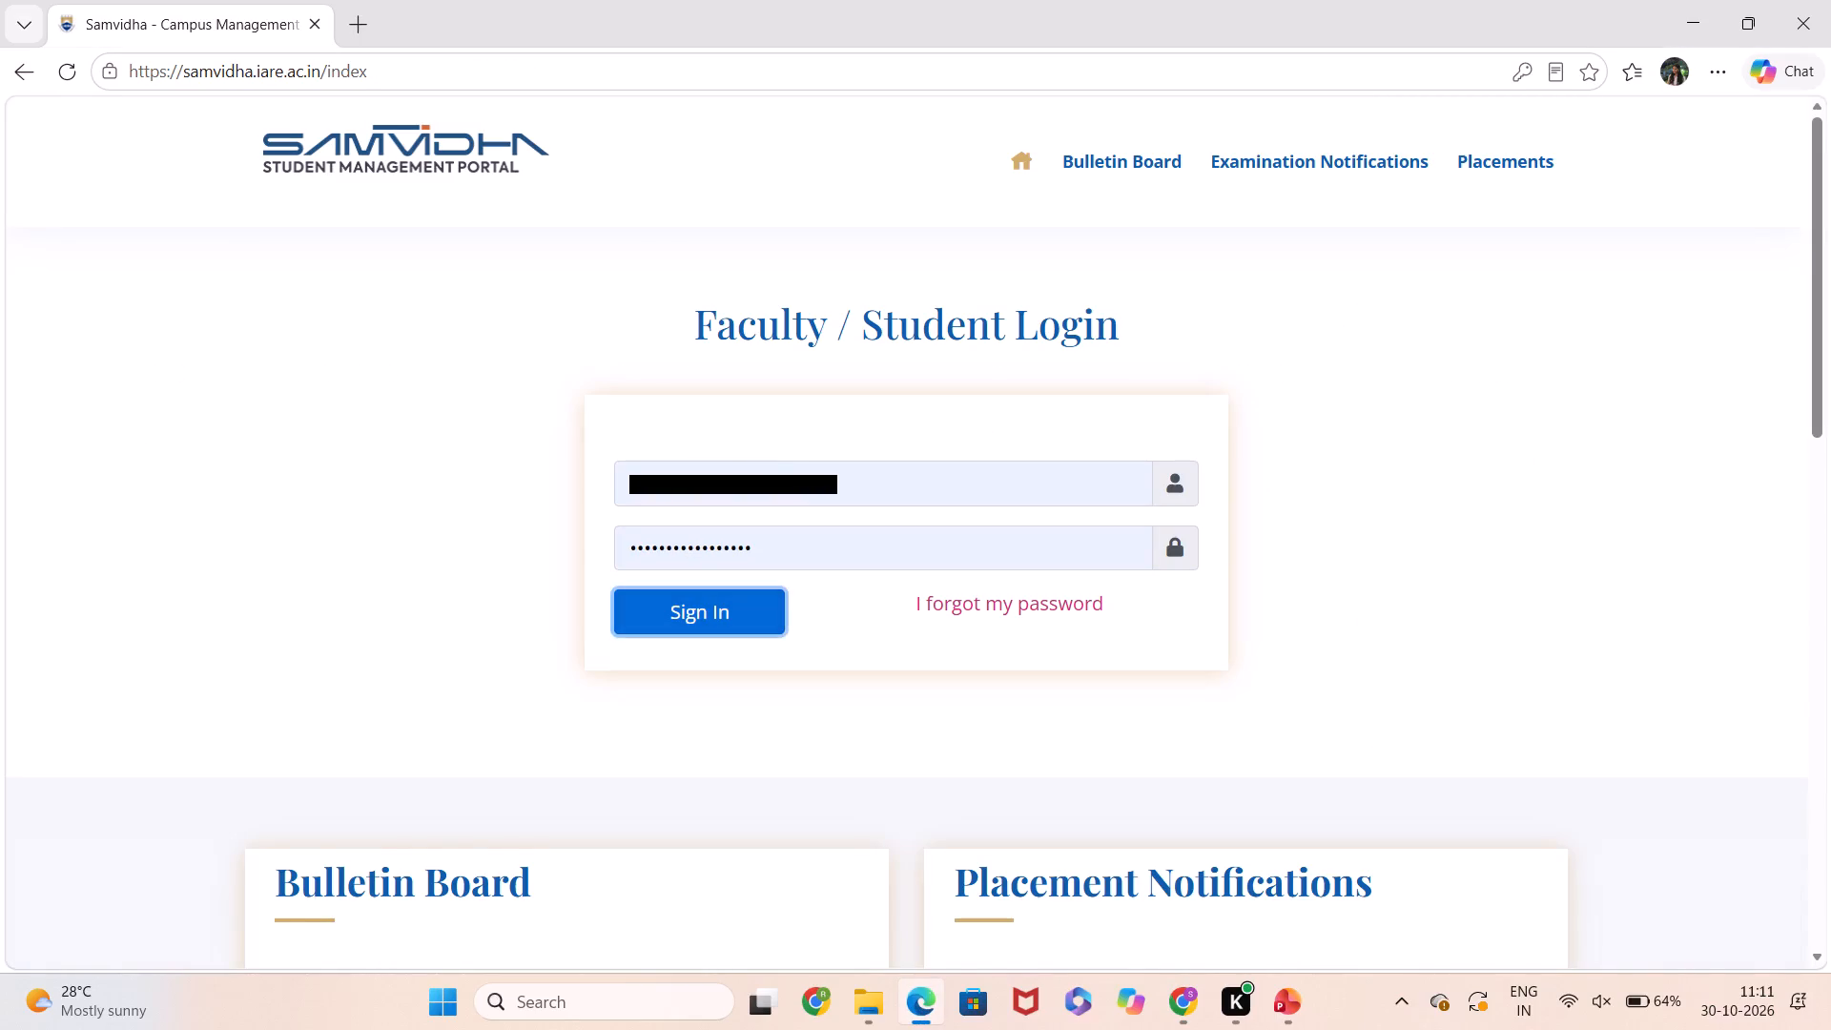
Open the AAT-II uploads page in Samvidha and get the question for ACAD40 Language Modeling.
scroll(53, 786, "down", 6)
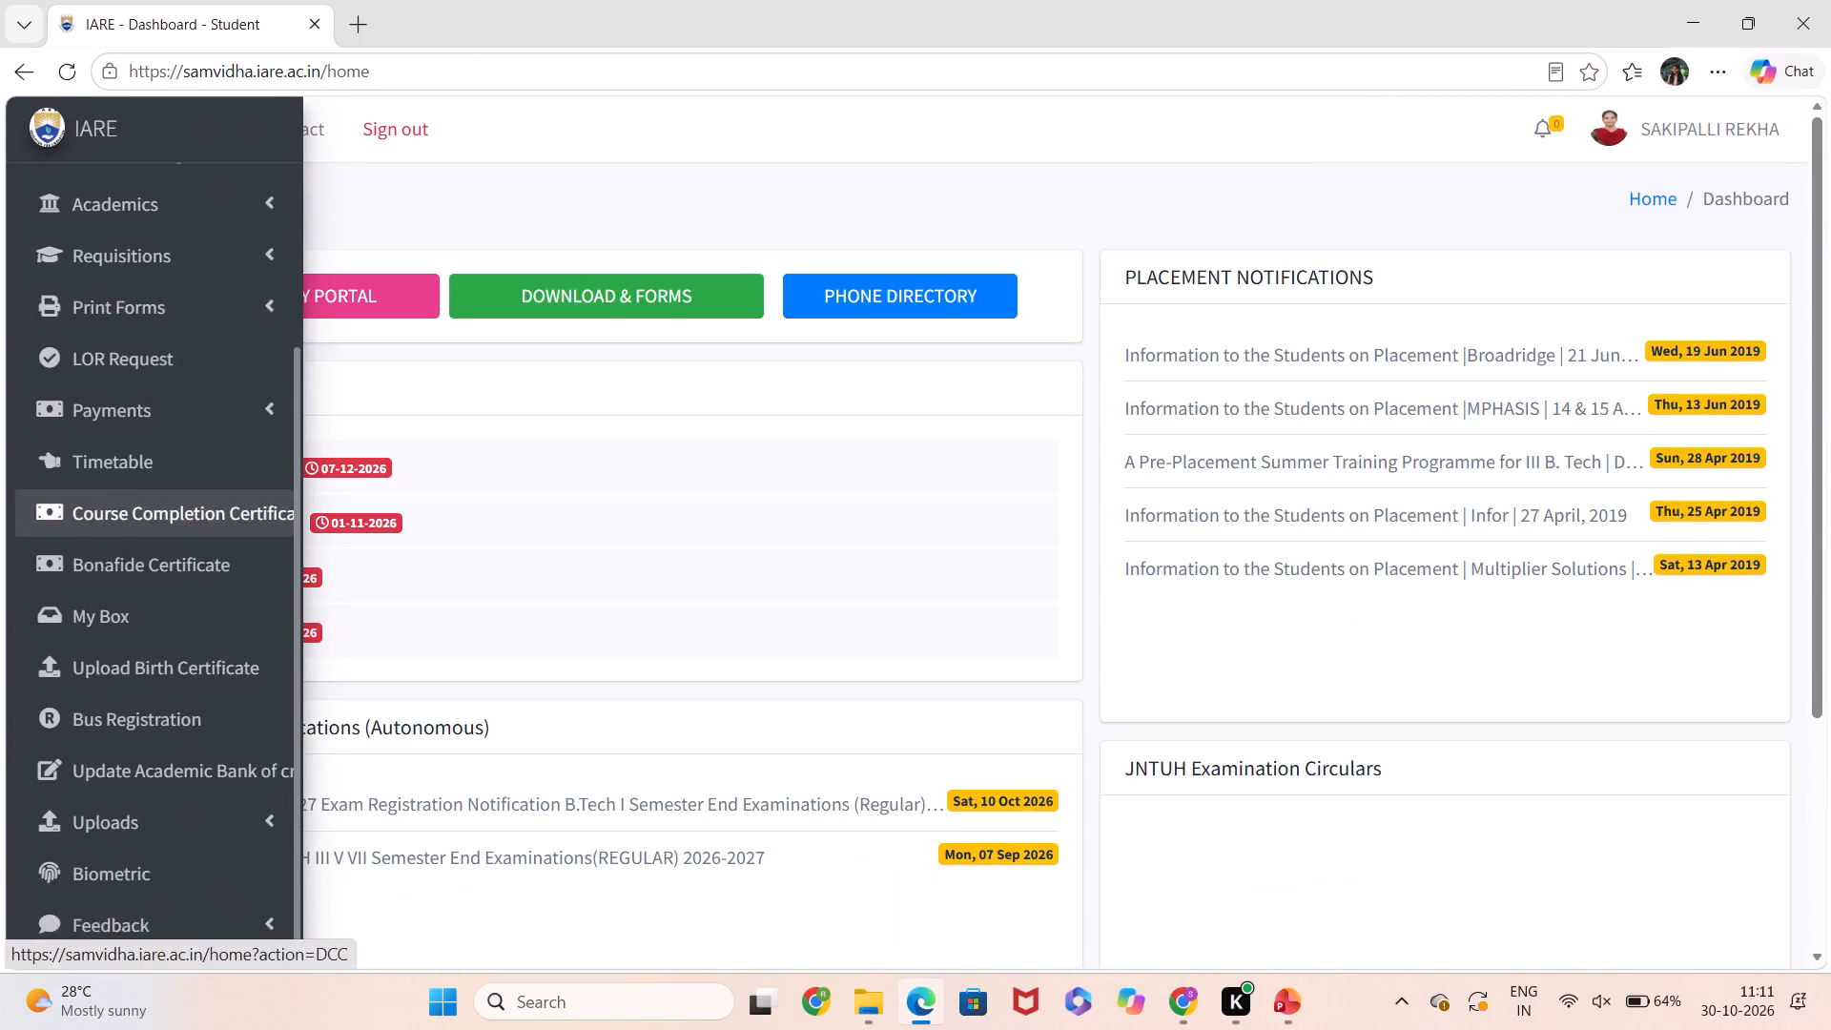
left_click(74, 836)
scroll(74, 836, "down", 4)
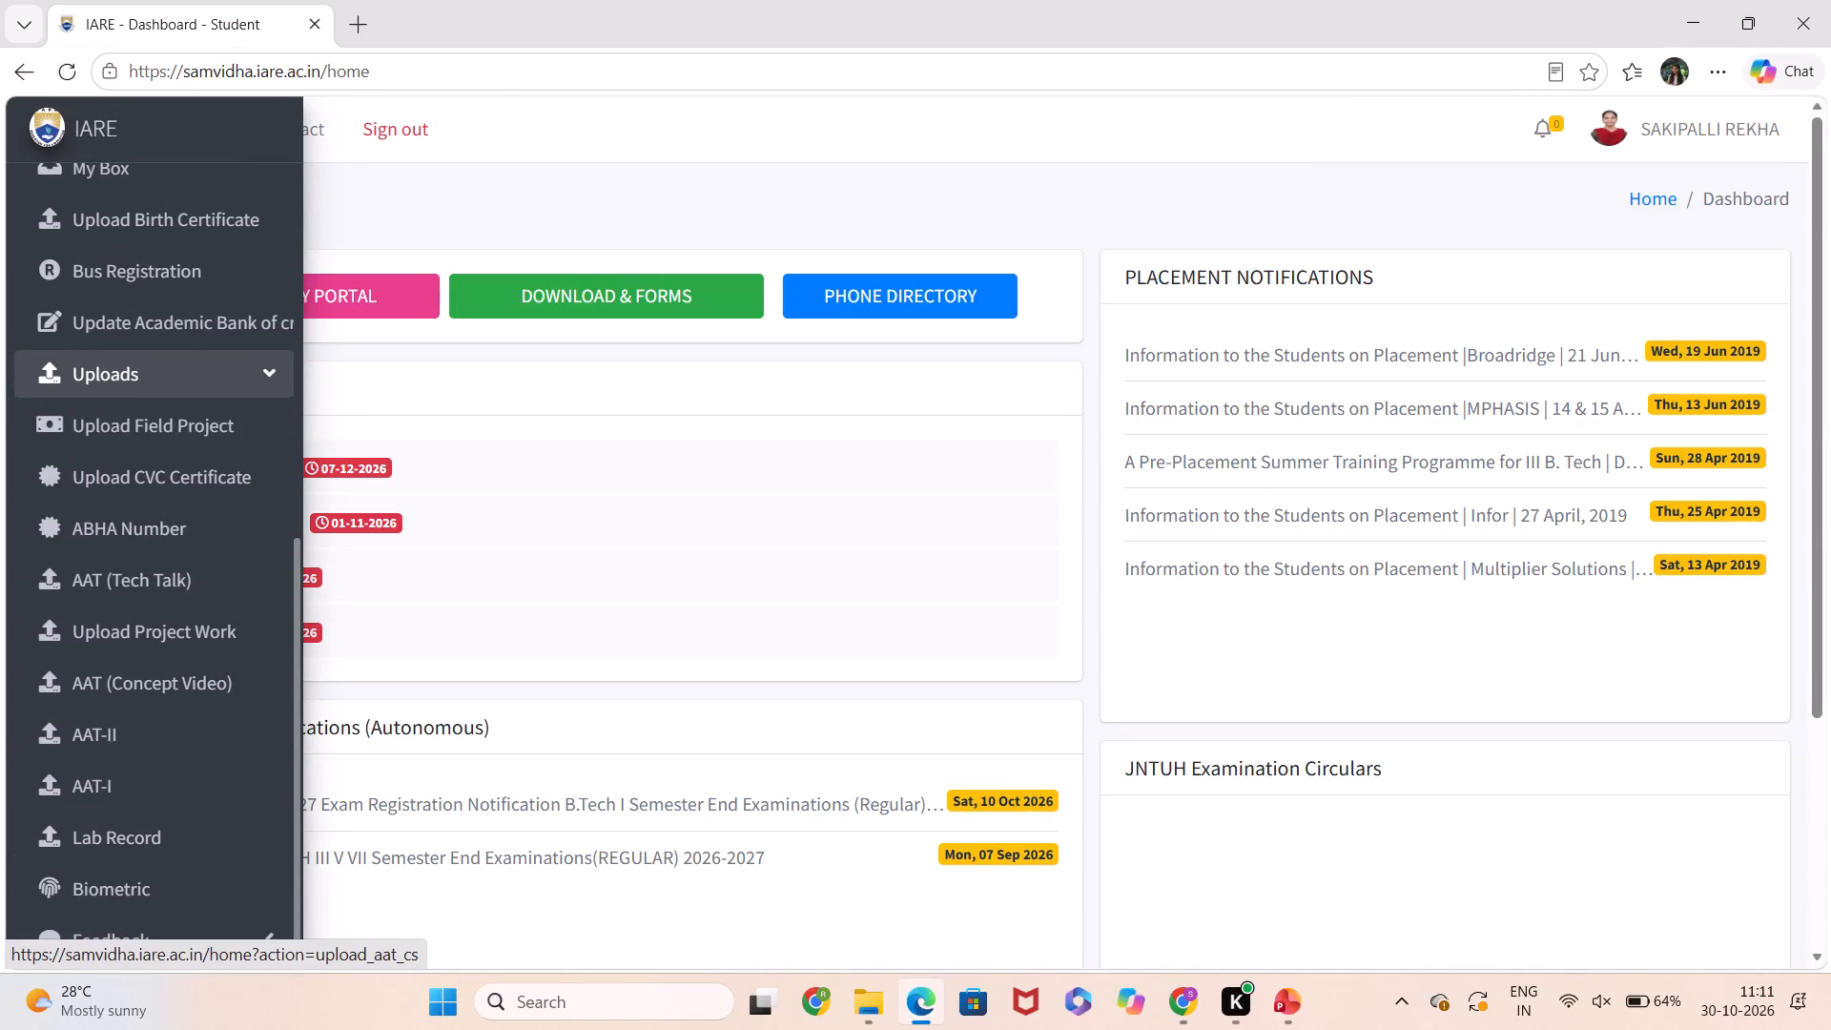
left_click(168, 757)
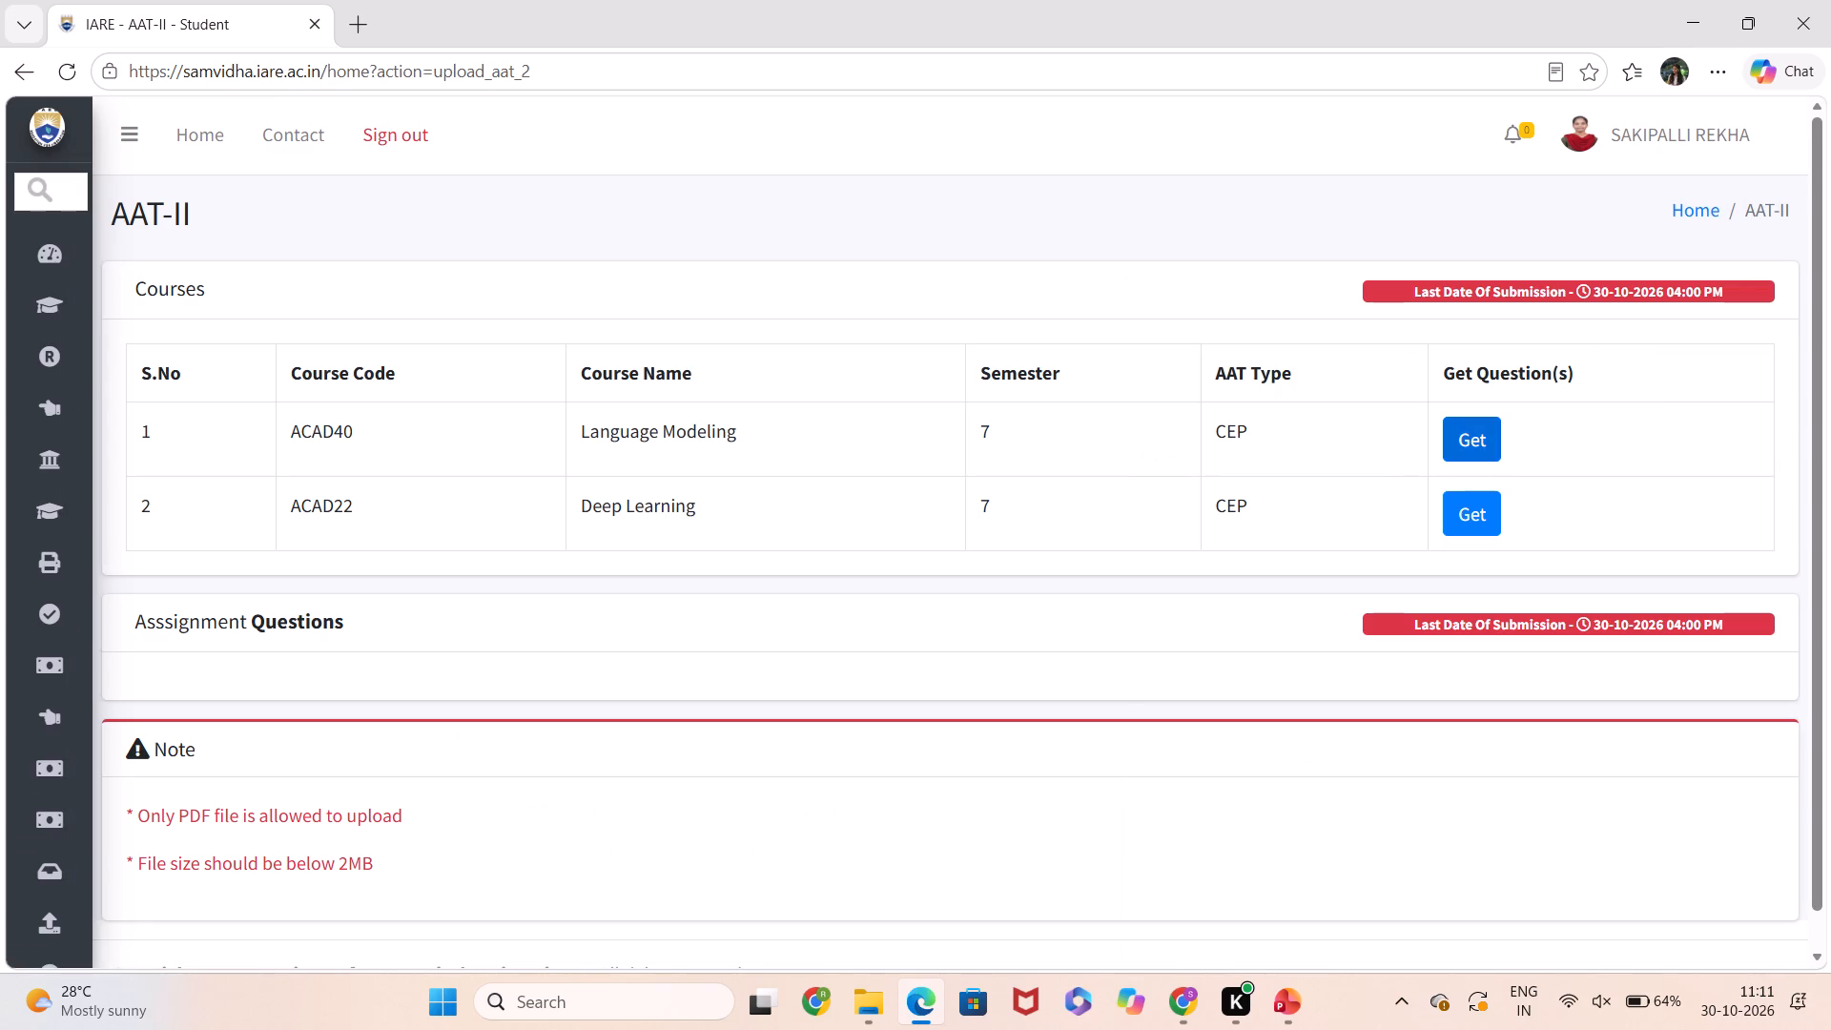
left_click(1473, 434)
left_click(901, 671)
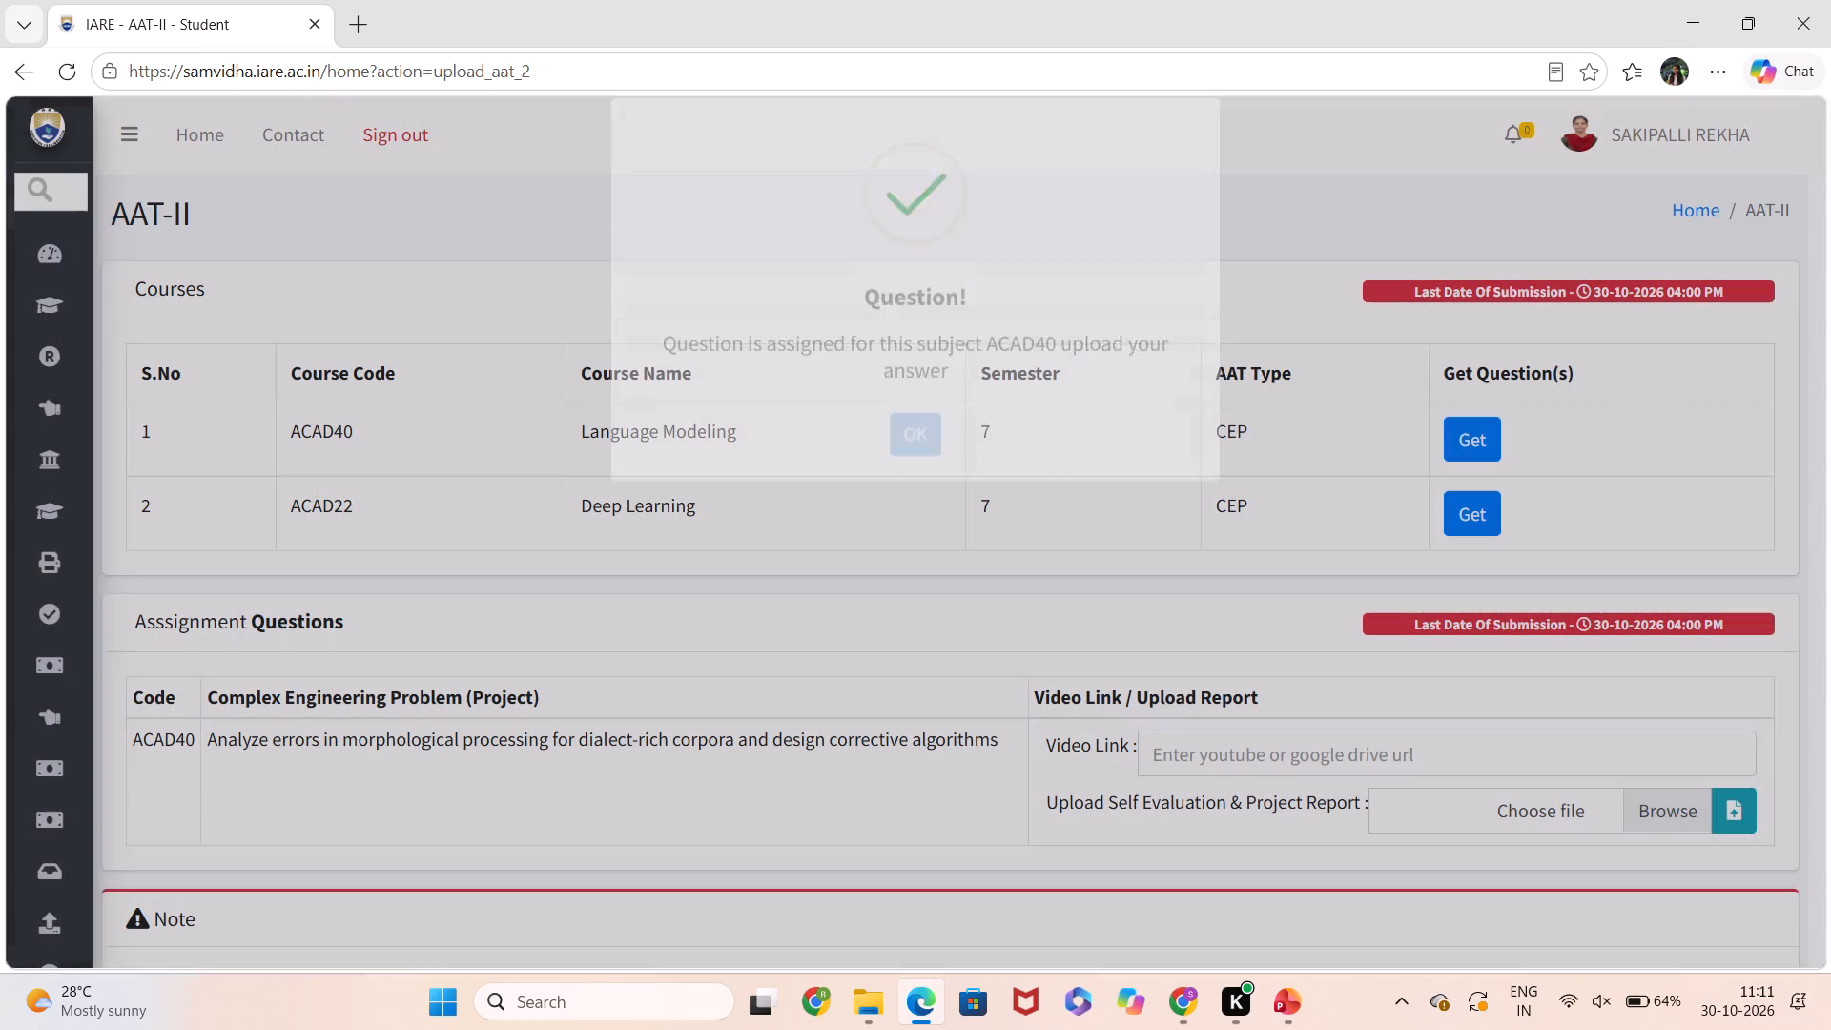
Paste the copied Google Drive link as the video link for the ACAD40 question.
left_click(1163, 743)
key("ctrl+v")
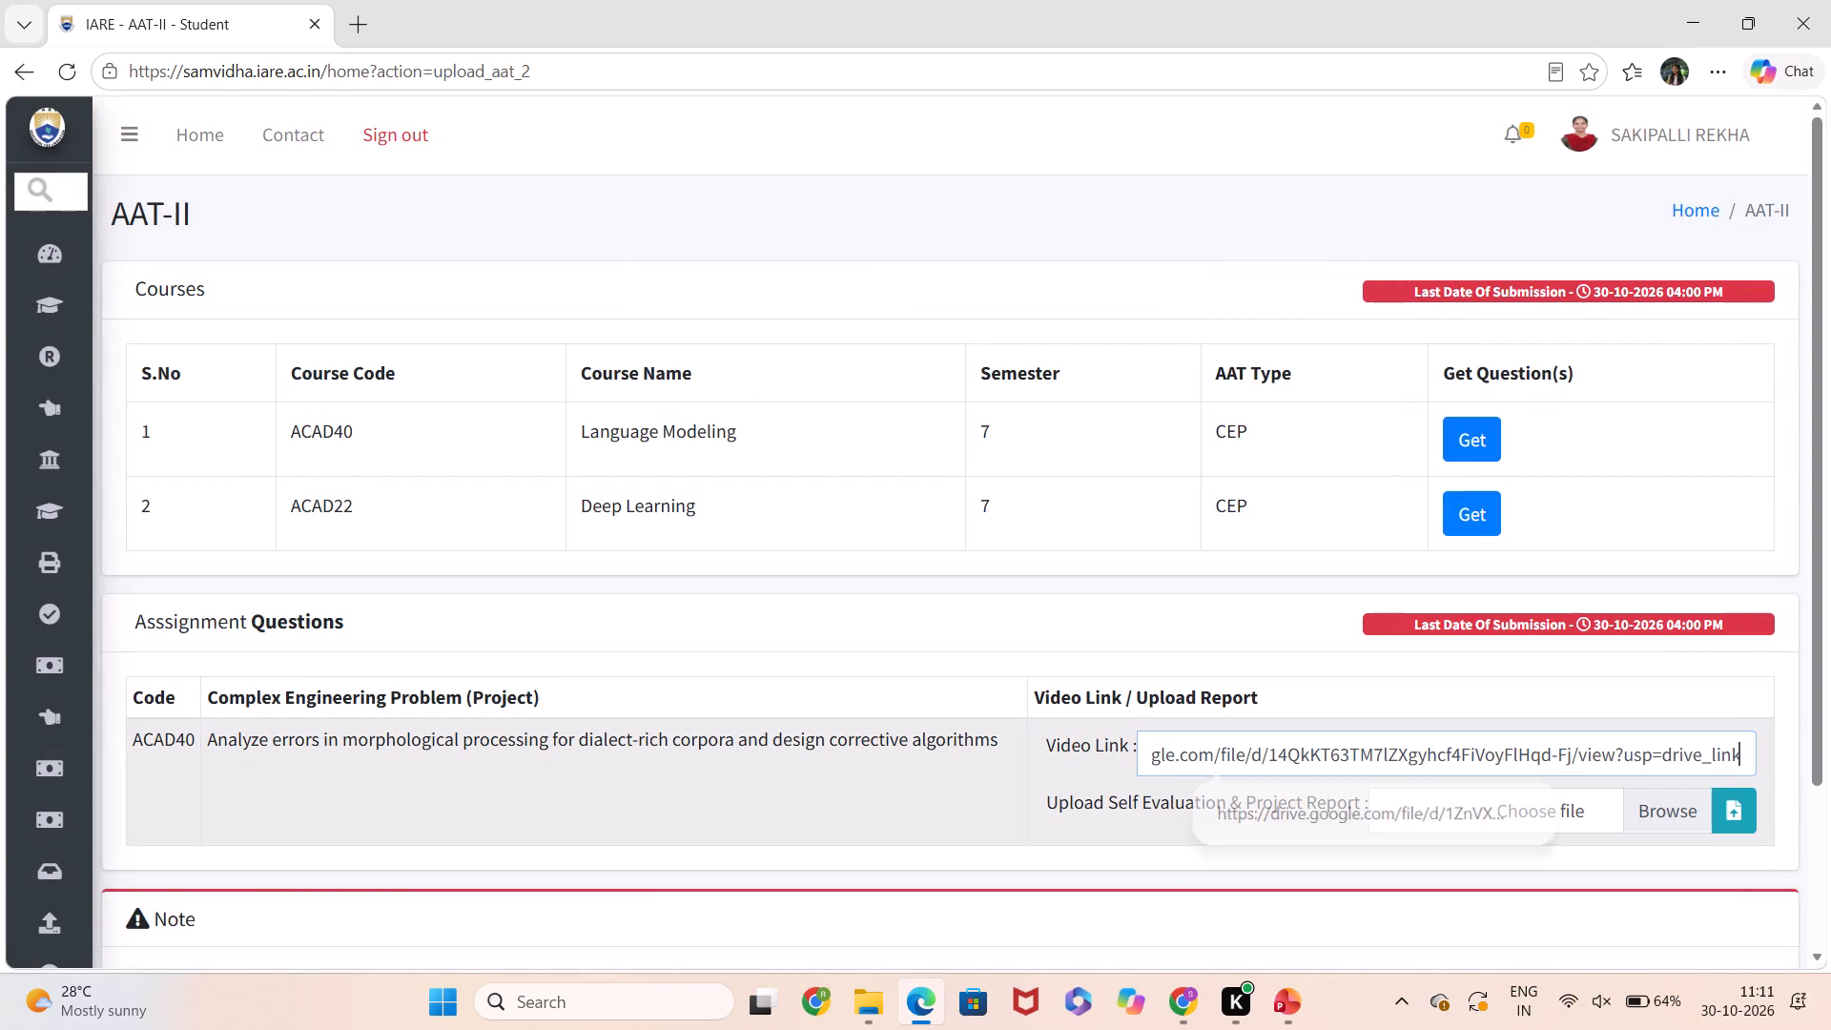
Attach LM CEP REPORT.pdf from Downloads as the self evaluation and project report and submit the ACAD40 answer.
left_click(1553, 822)
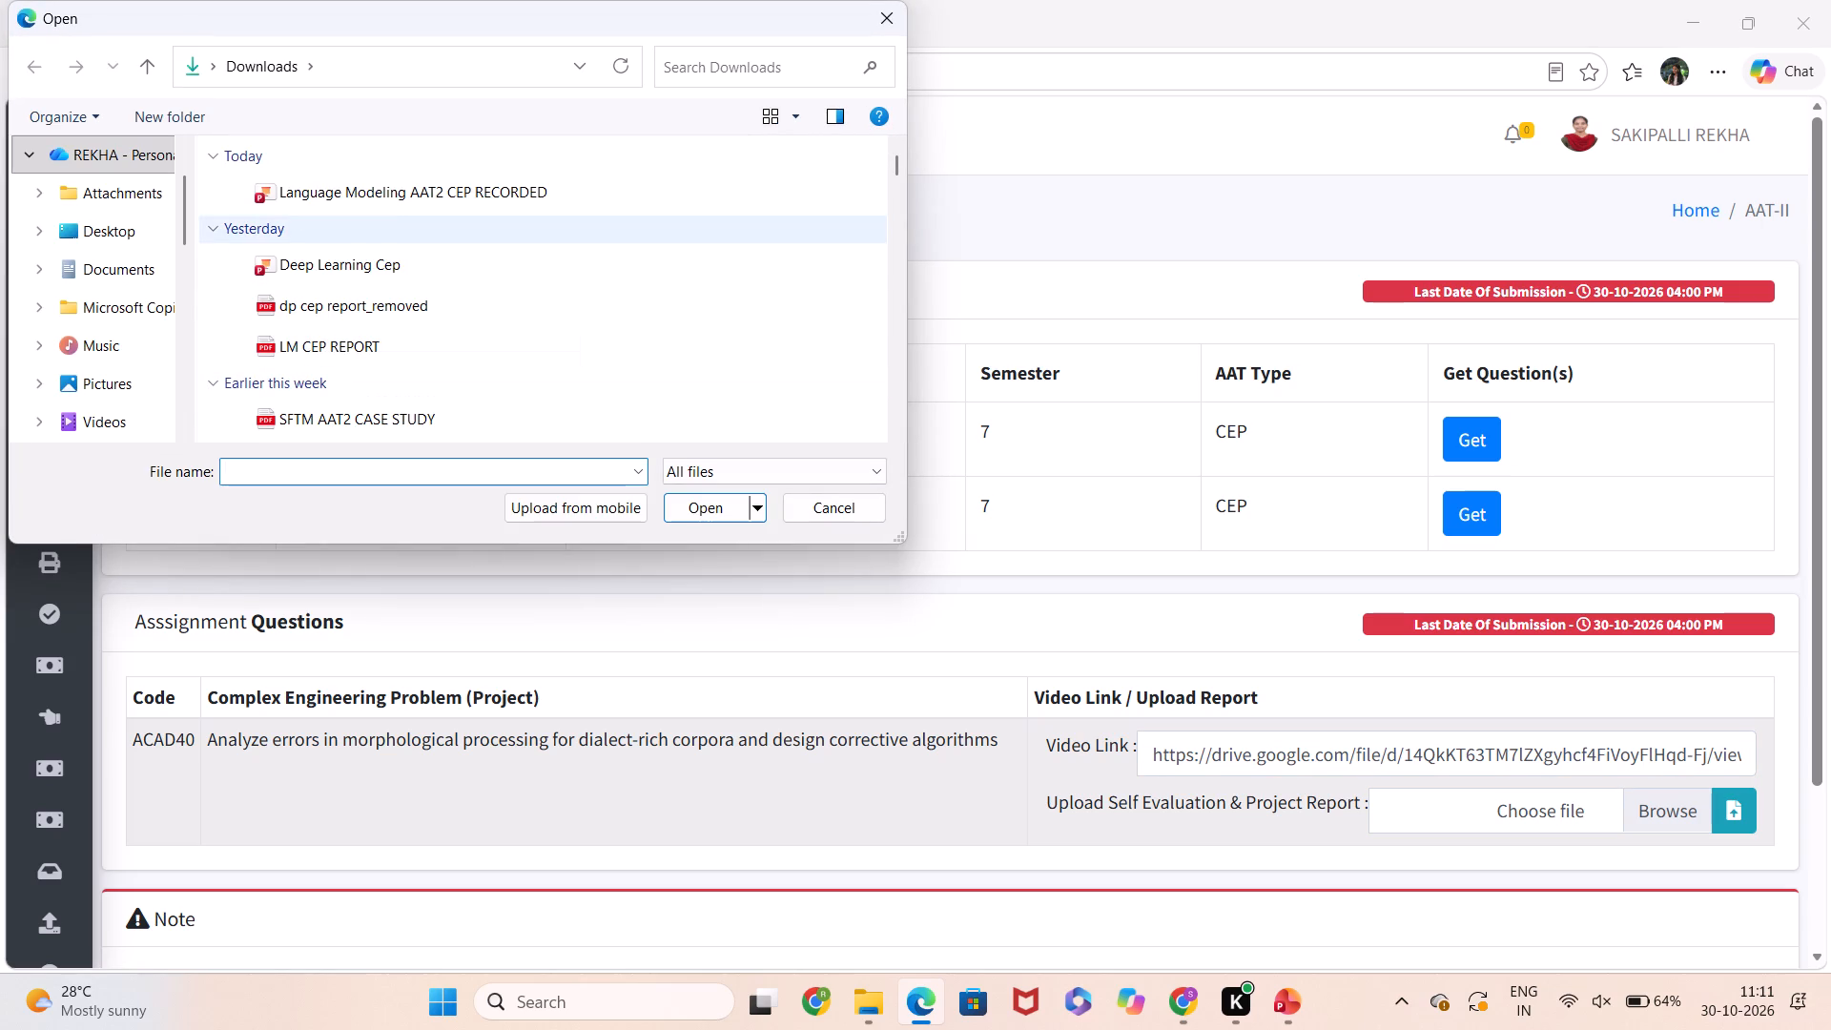
left_click(388, 314)
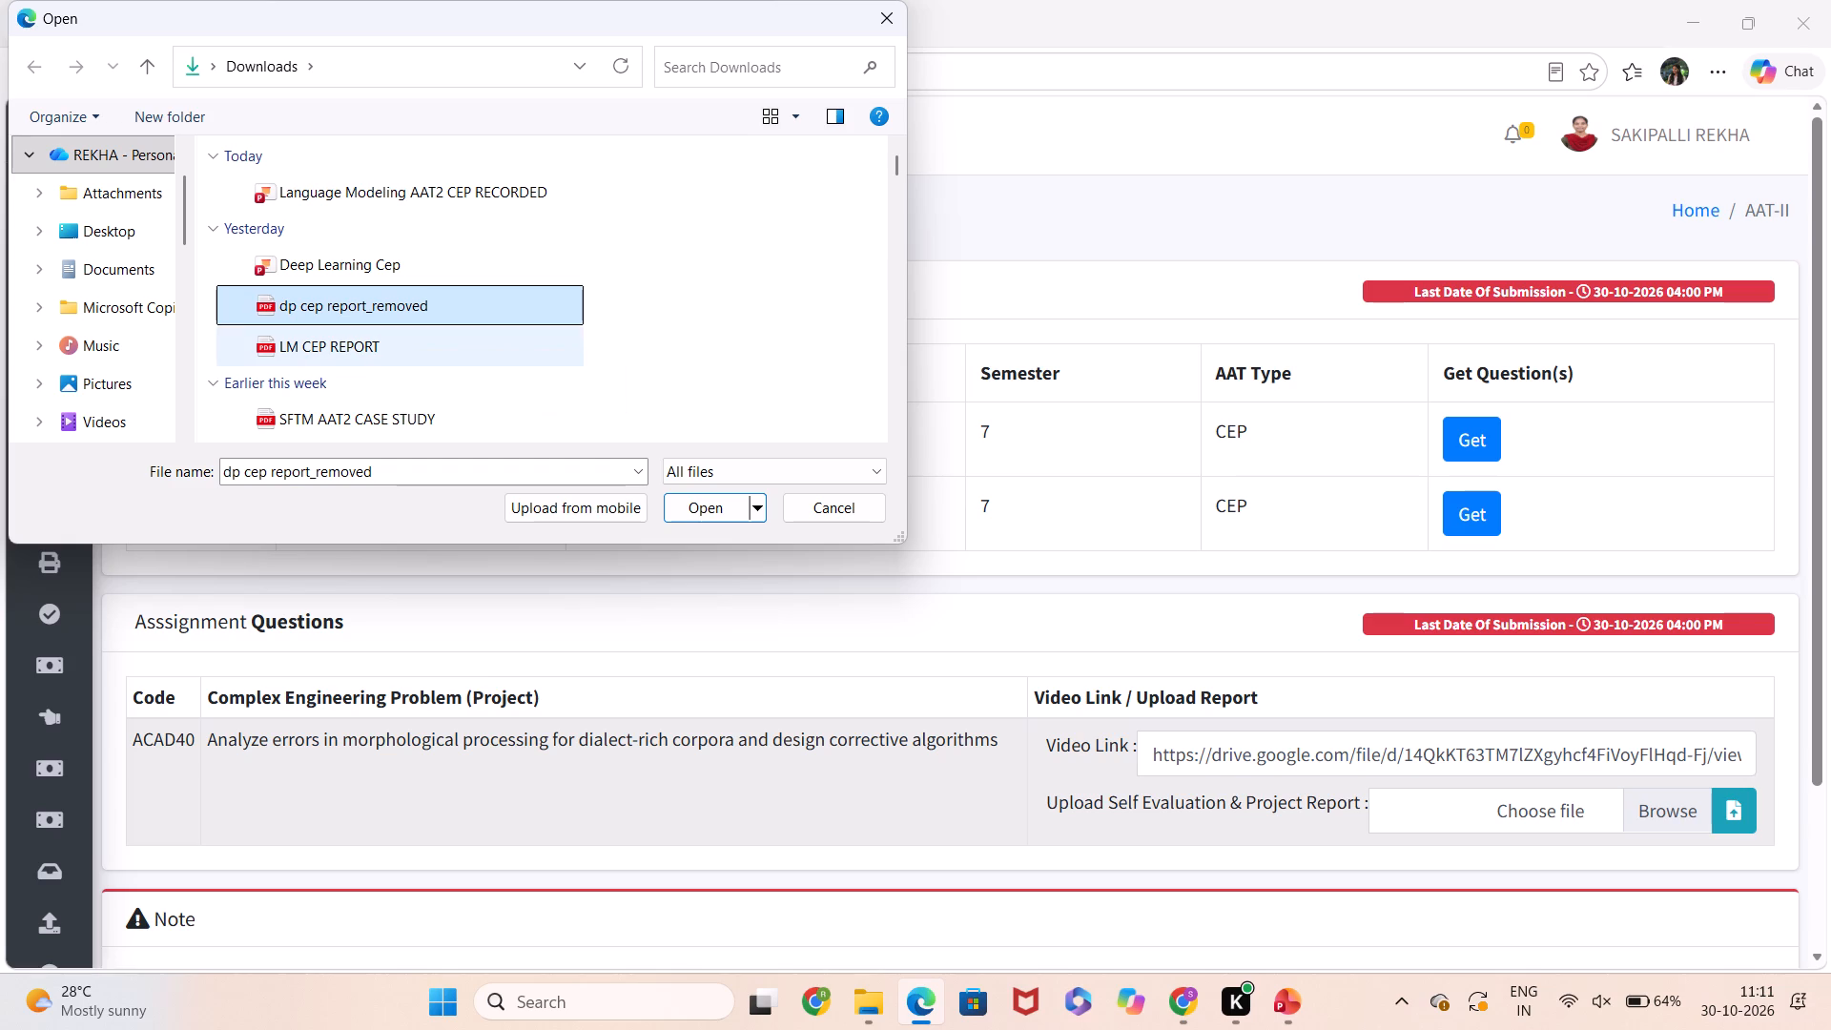
left_click(392, 334)
left_click(697, 503)
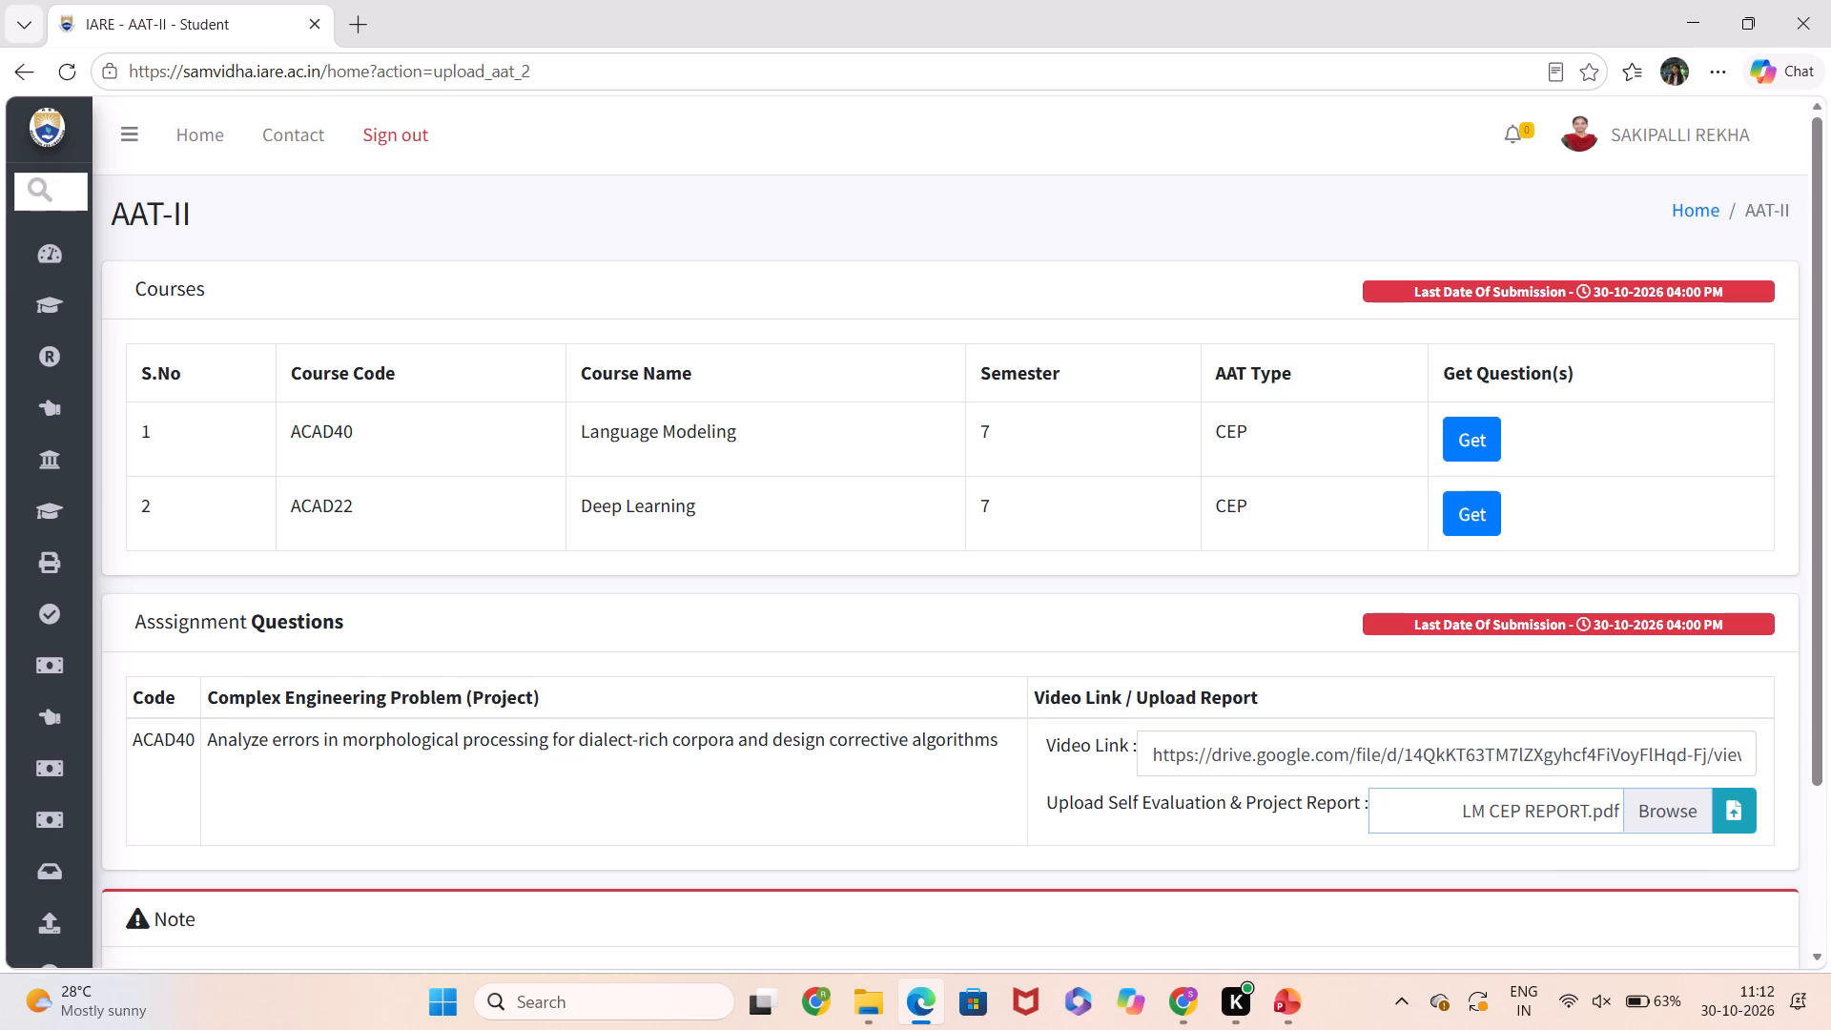
scroll(1073, 664, "down", 2)
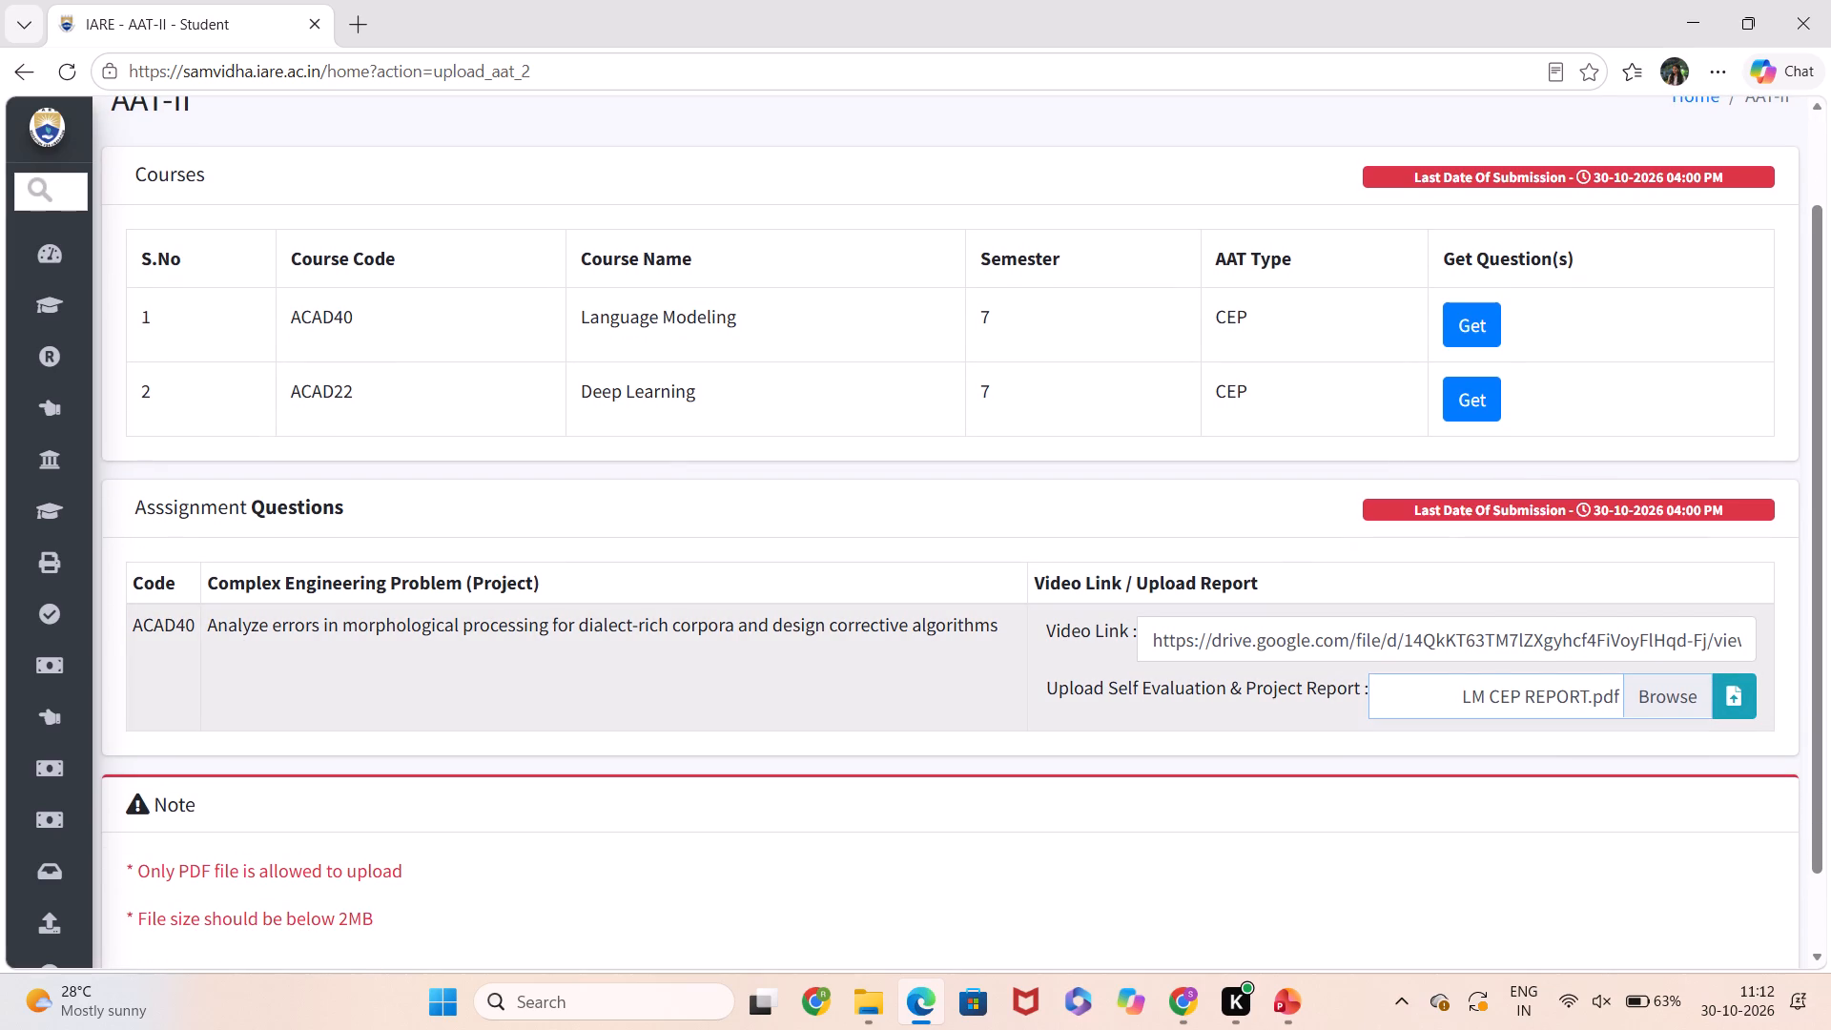
scroll(1705, 639, "left", 7)
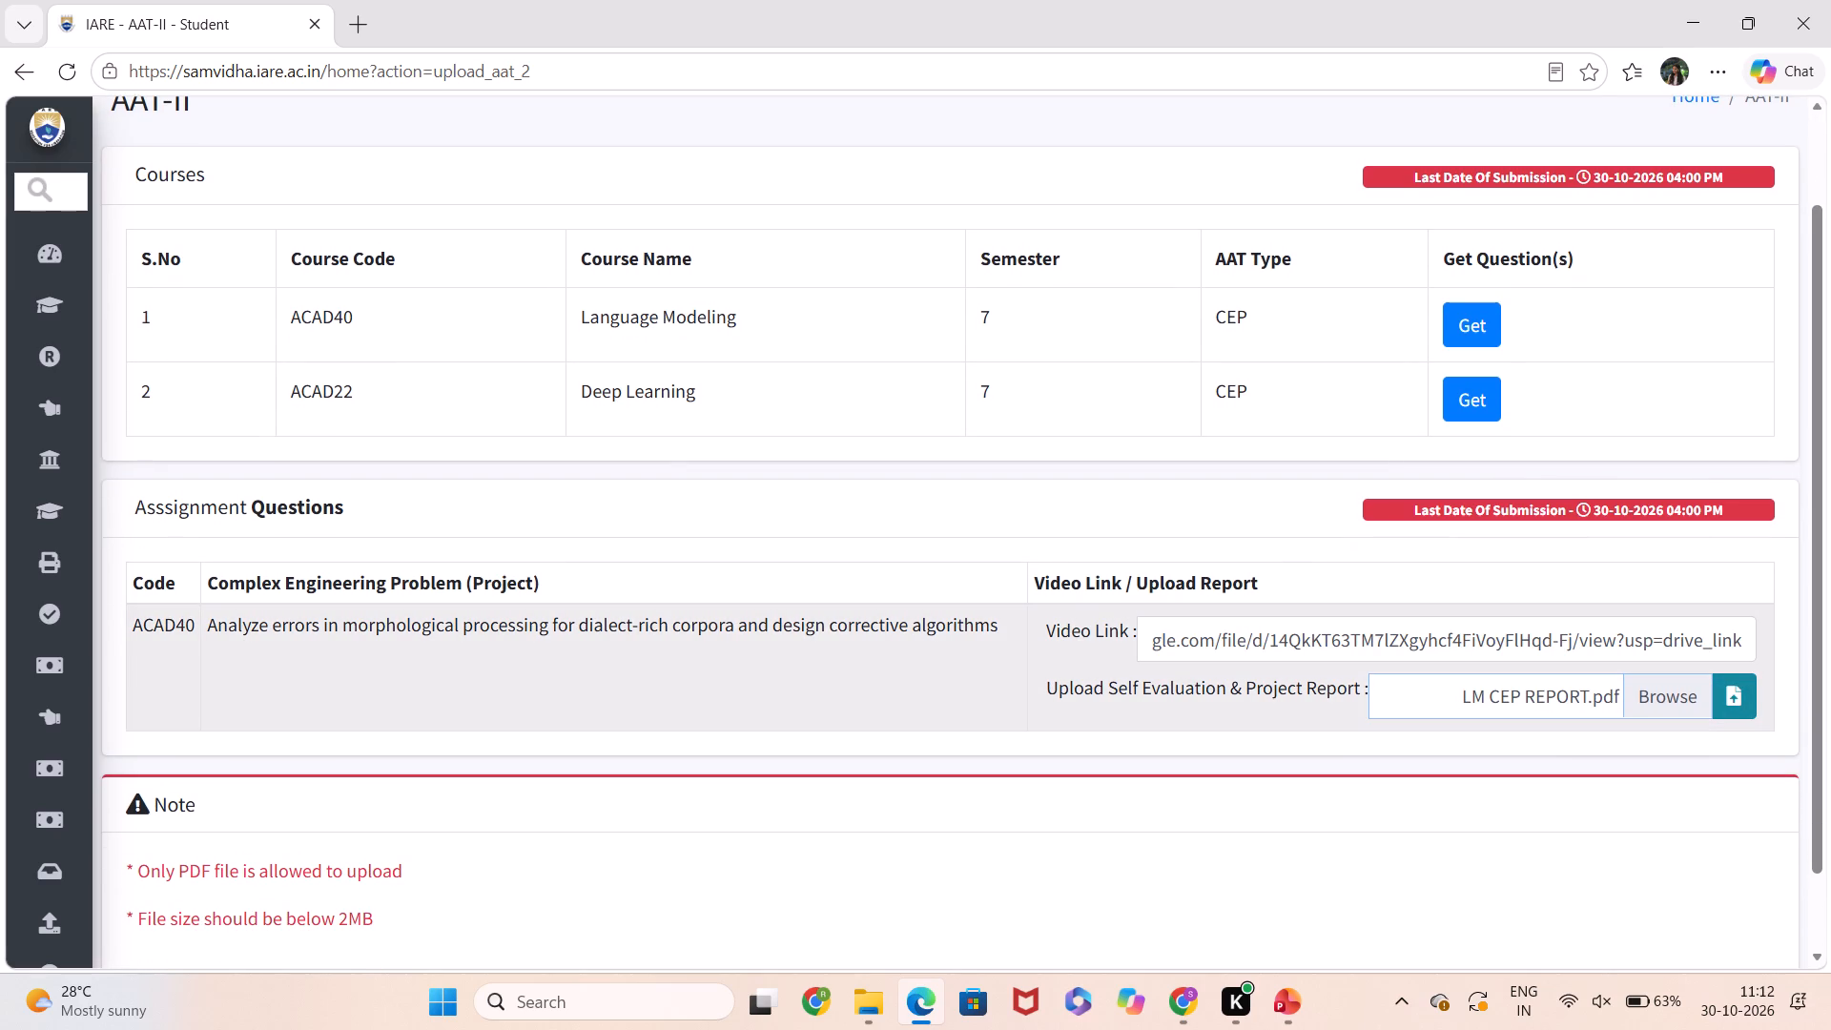
left_click(1727, 688)
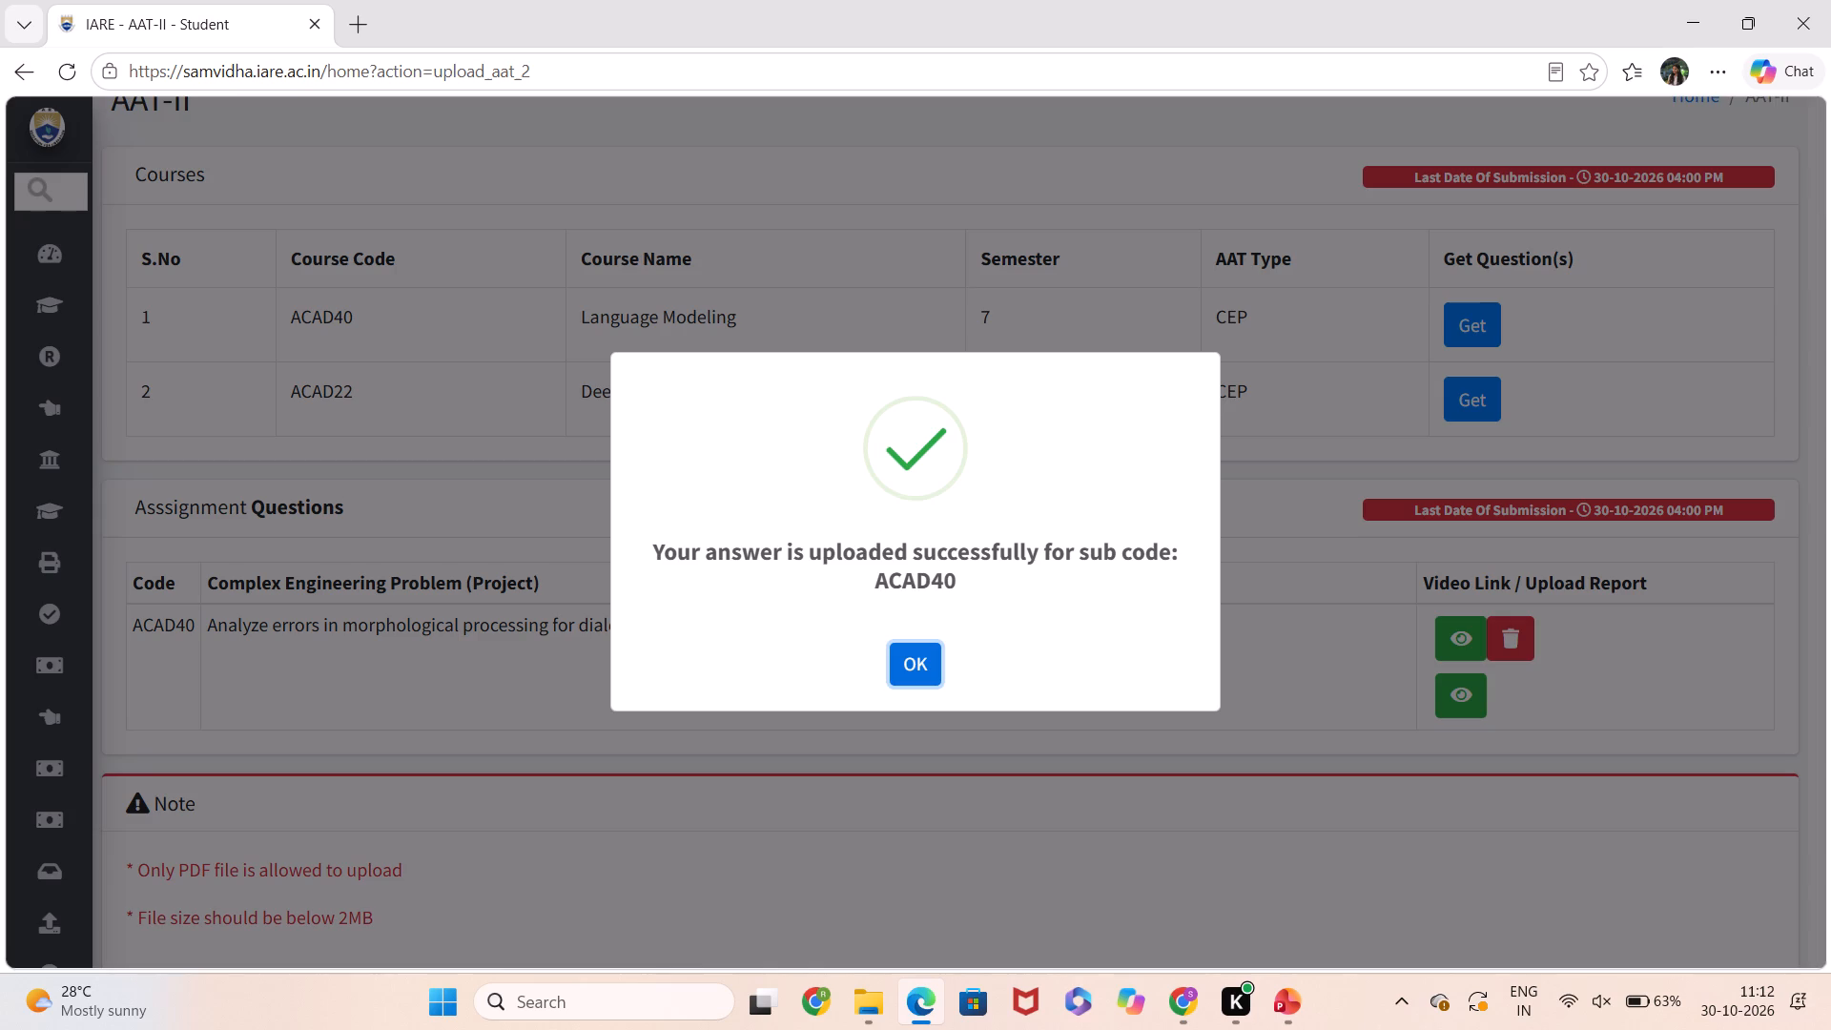
left_click(915, 666)
Open the submitted ACAD40 video link and project report in turn to check them, closing each one.
left_click(1455, 642)
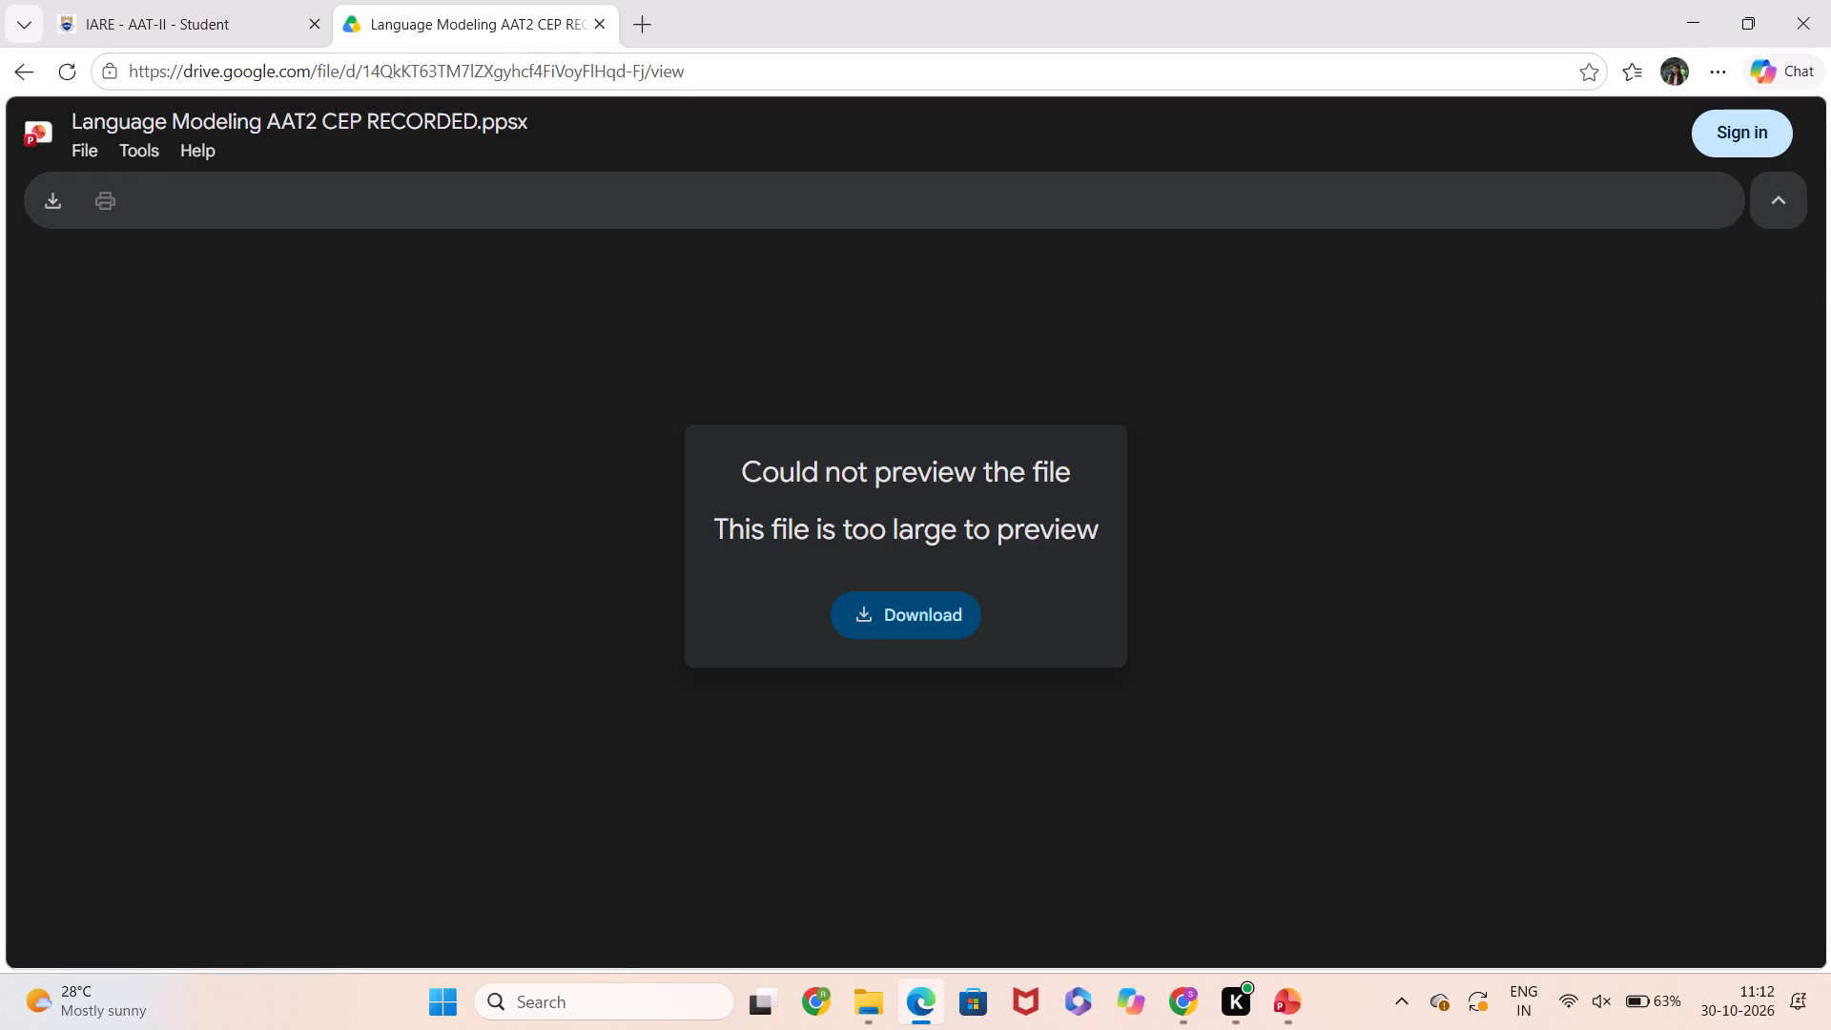
left_click(598, 24)
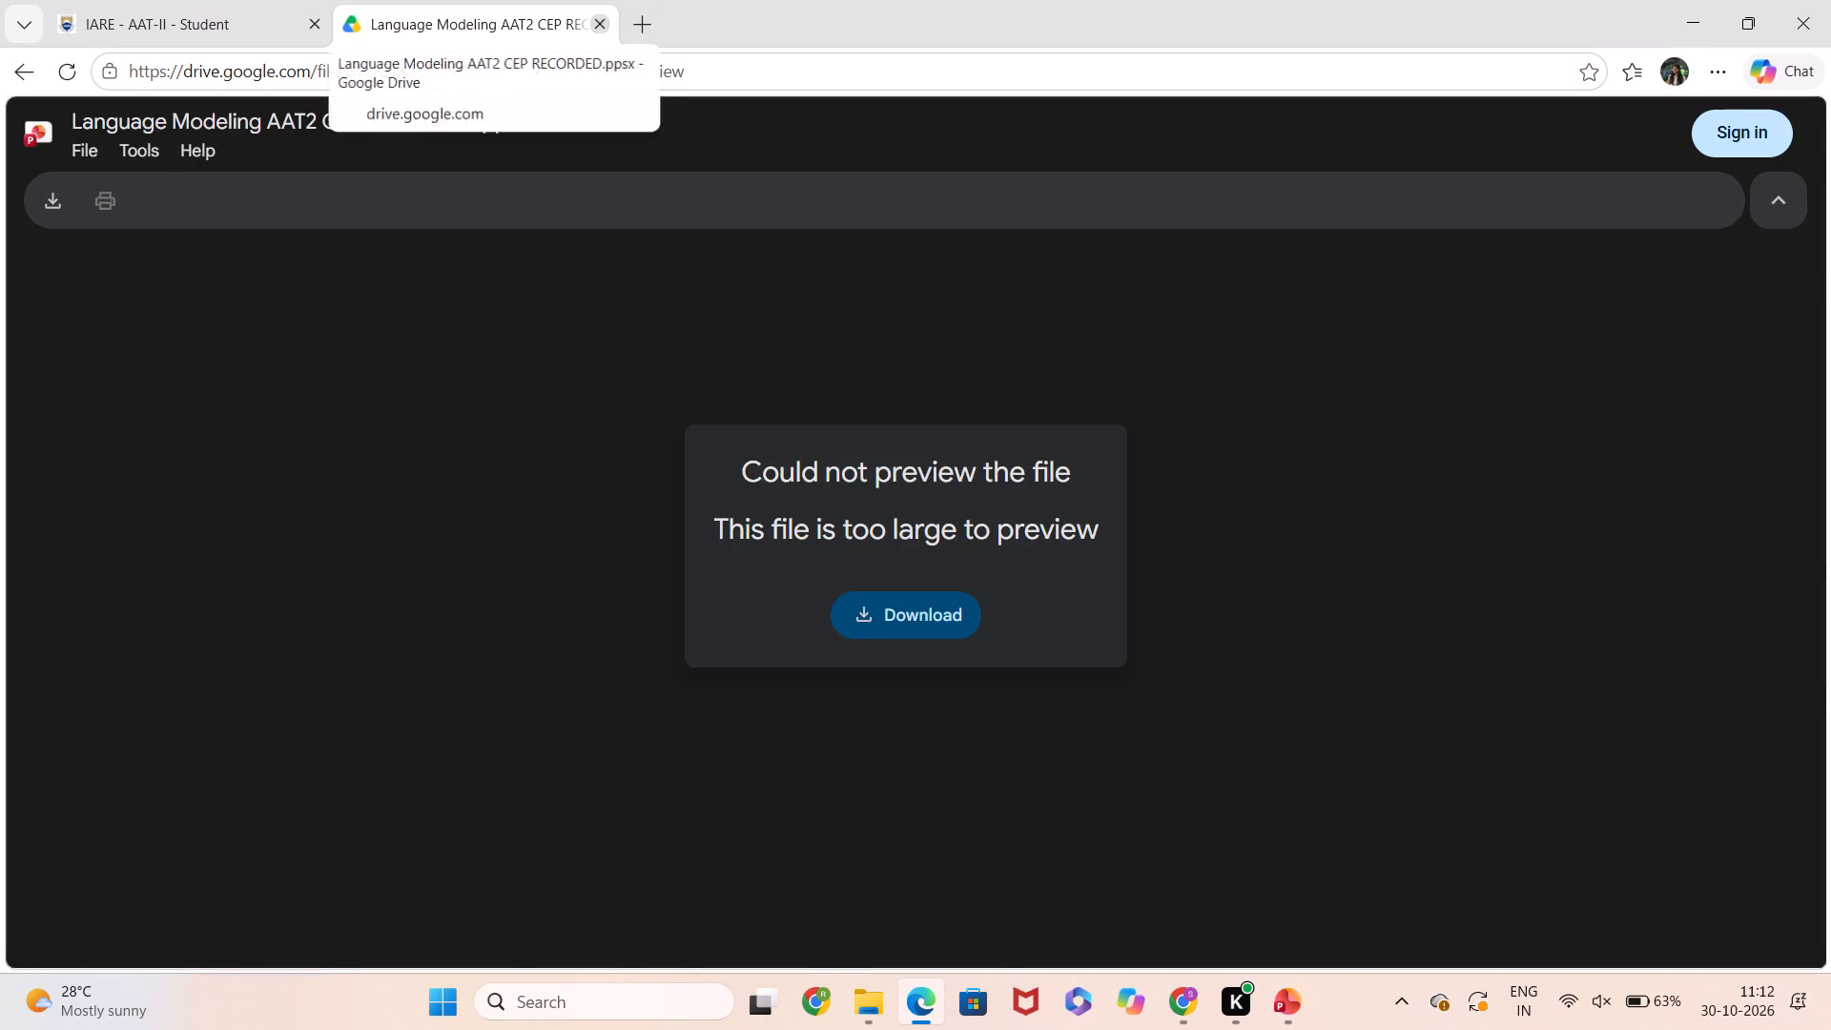
left_click(1461, 704)
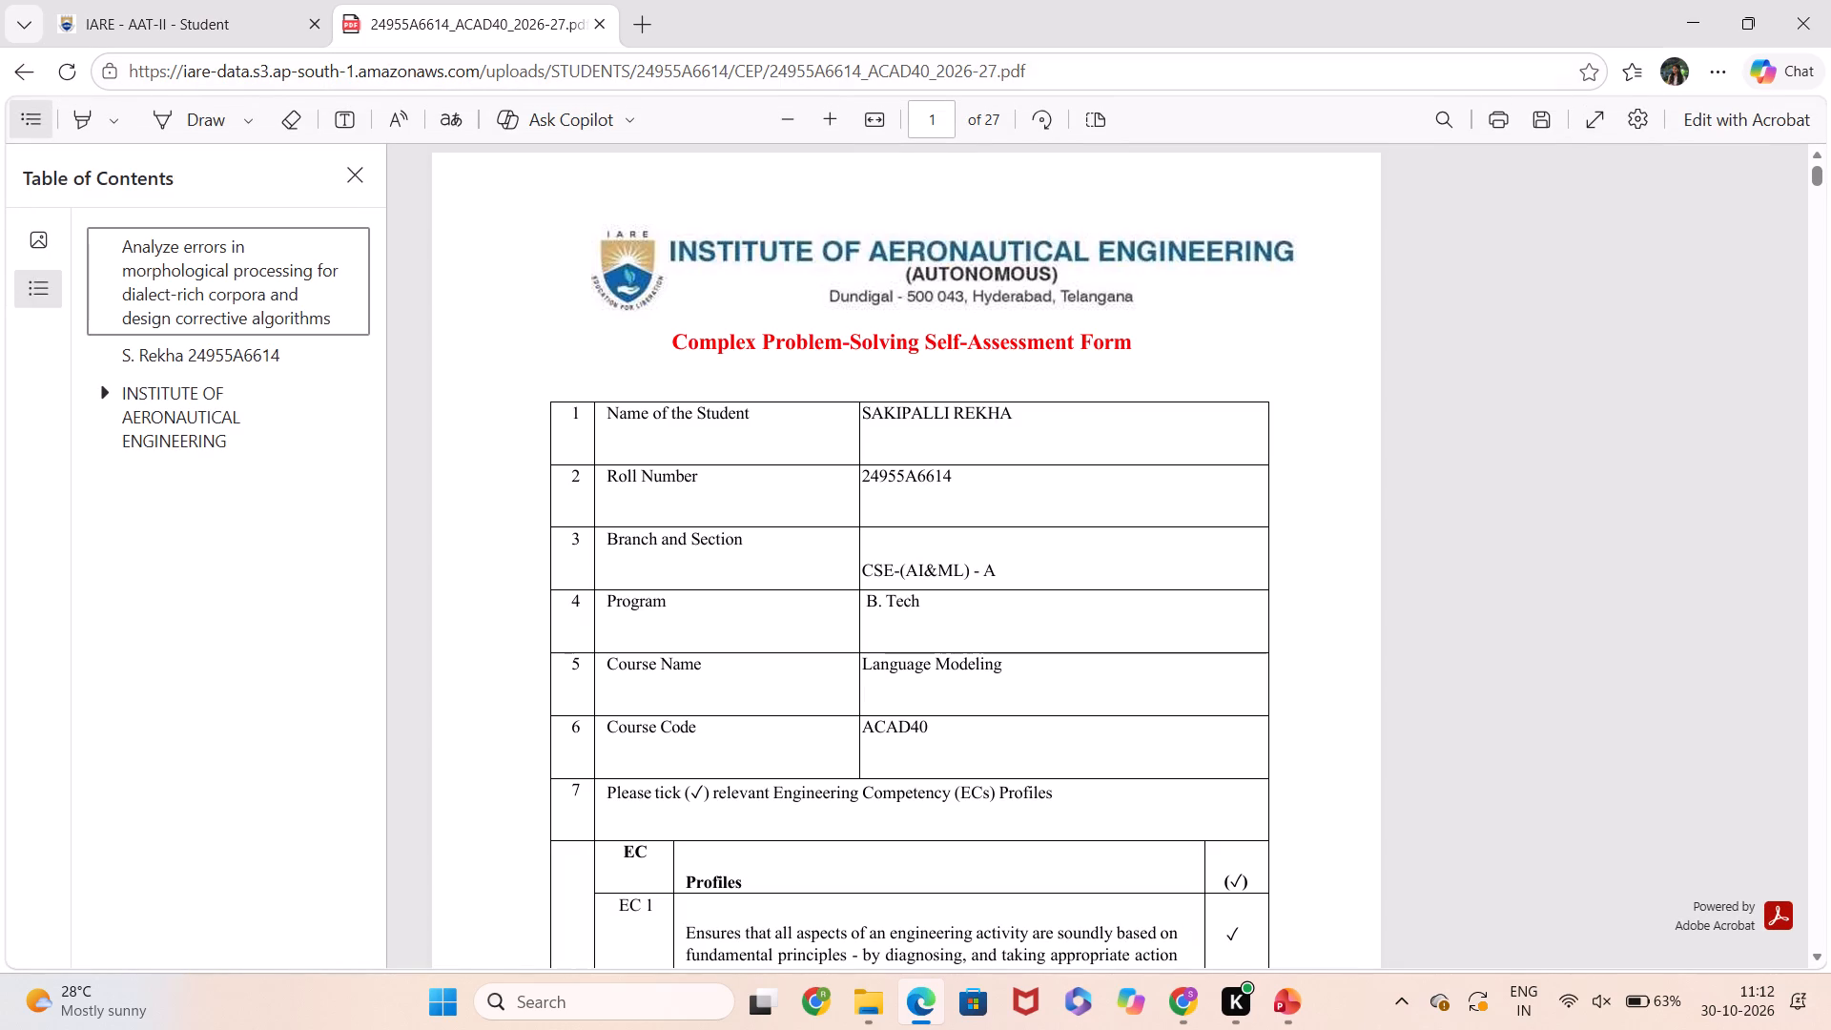
left_click(590, 17)
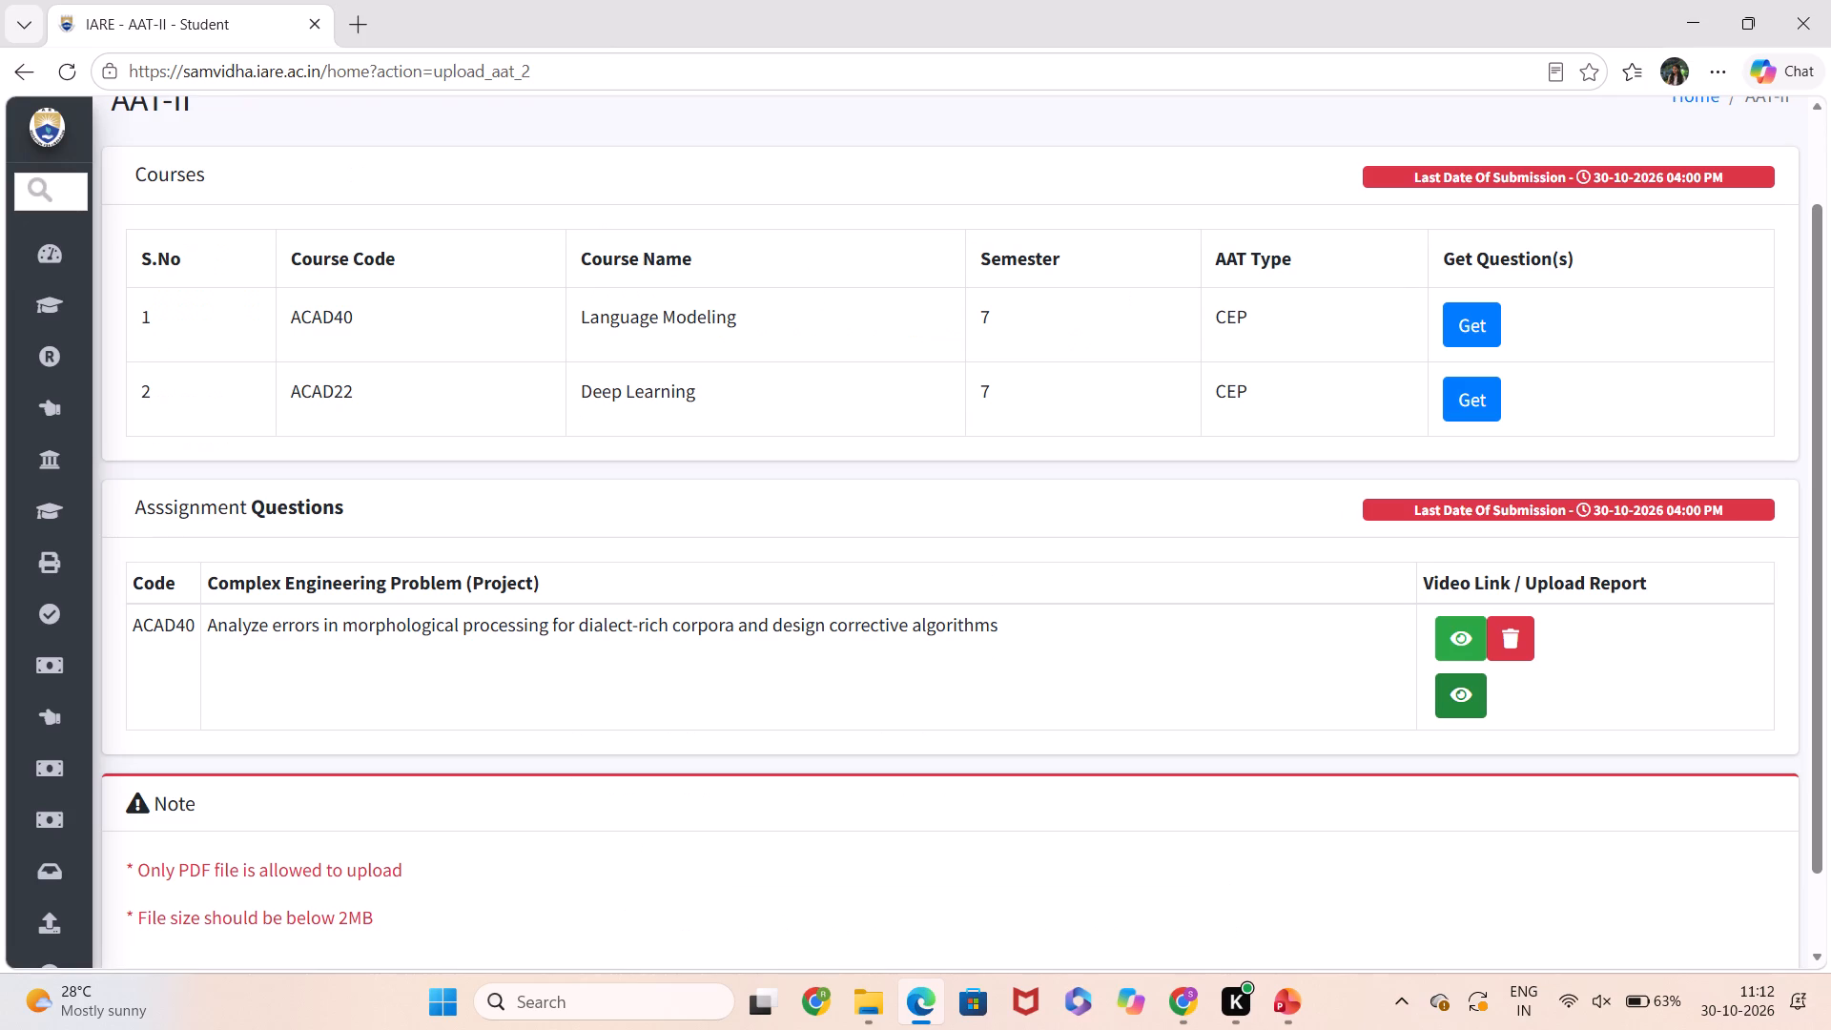
scroll(1389, 488, "up", 4)
scroll(1389, 488, "down", 5)
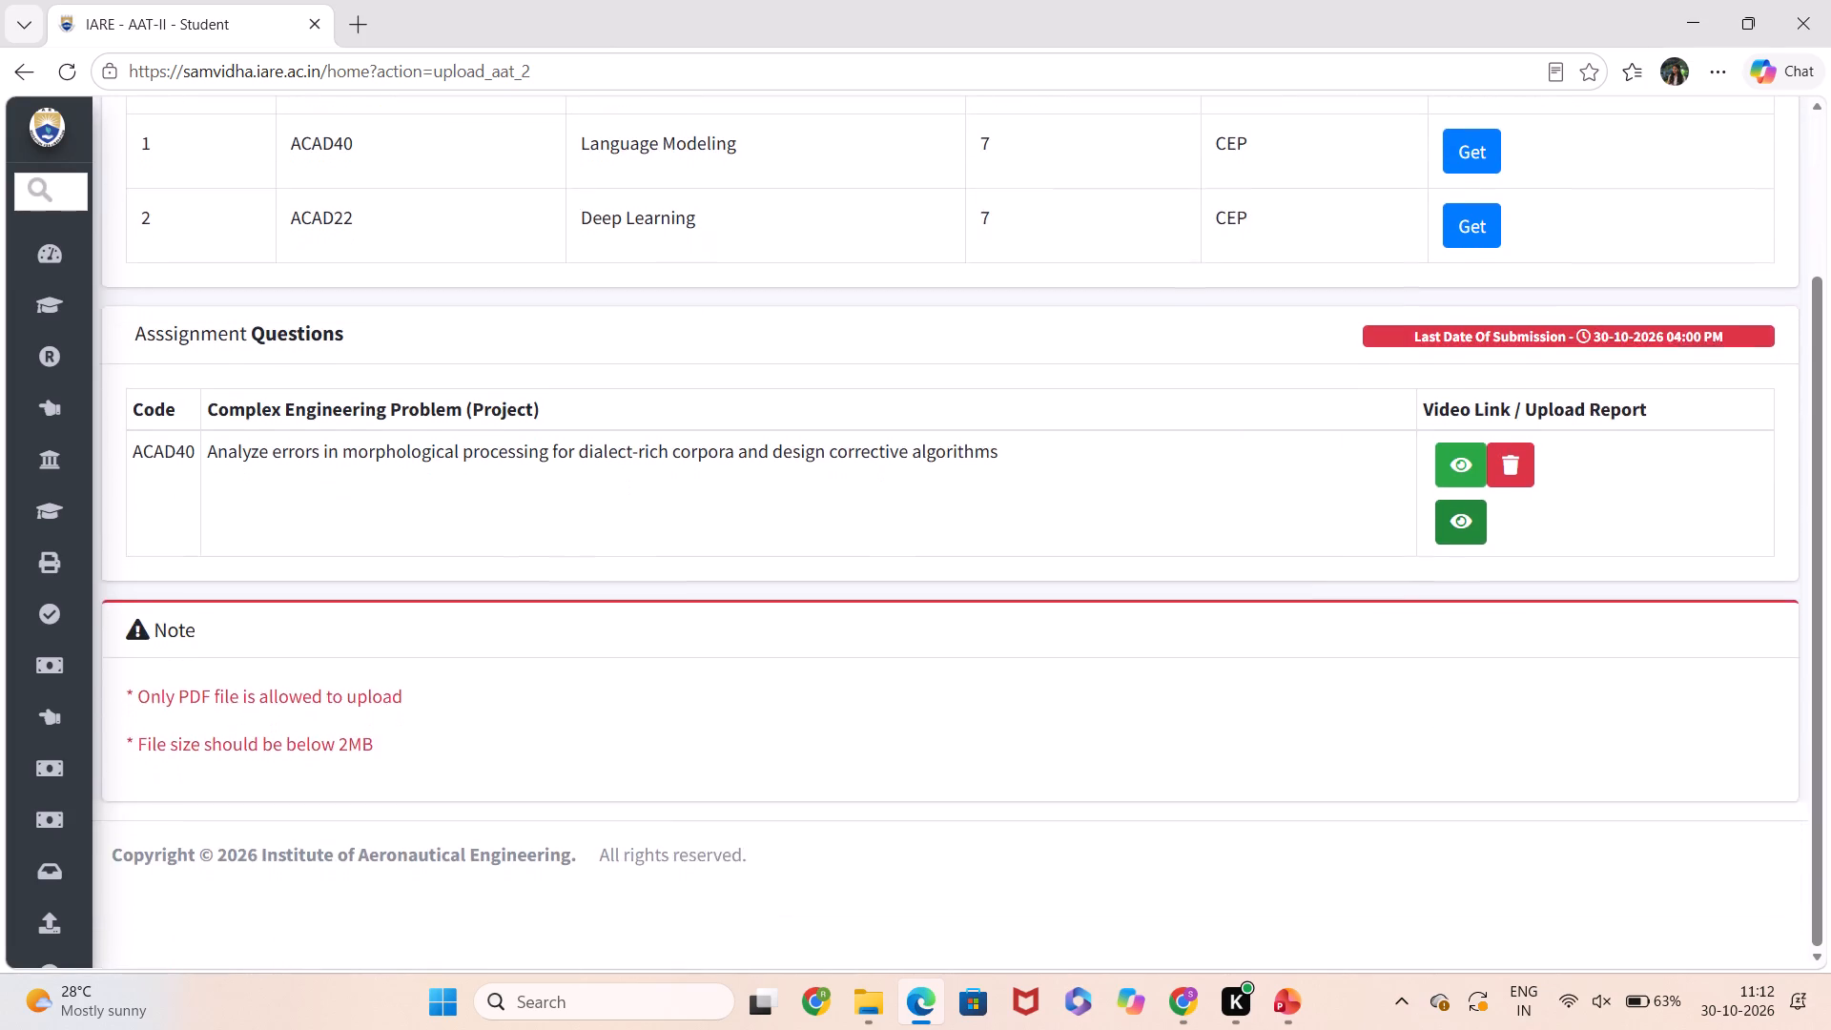
Open the AAT-I uploads page in Samvidha and look through its course list.
scroll(10, 927, "down", 3)
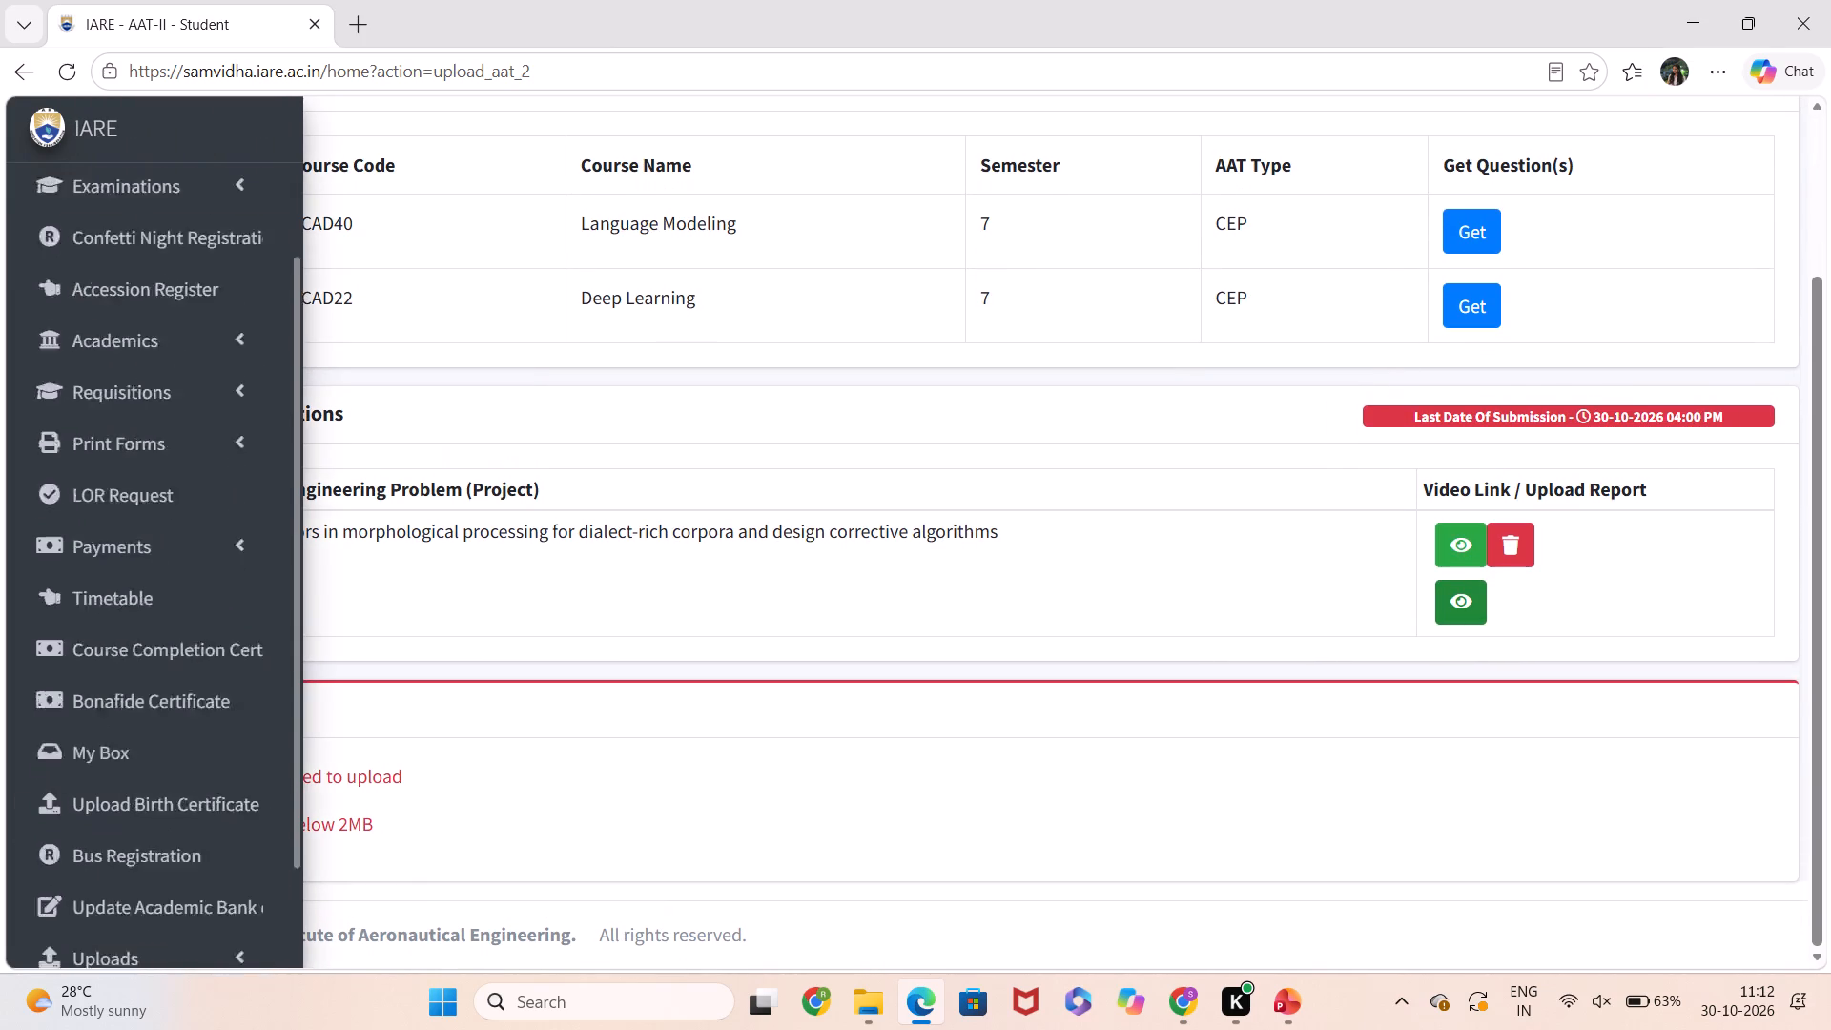
scroll(10, 927, "down", 3)
left_click(209, 858)
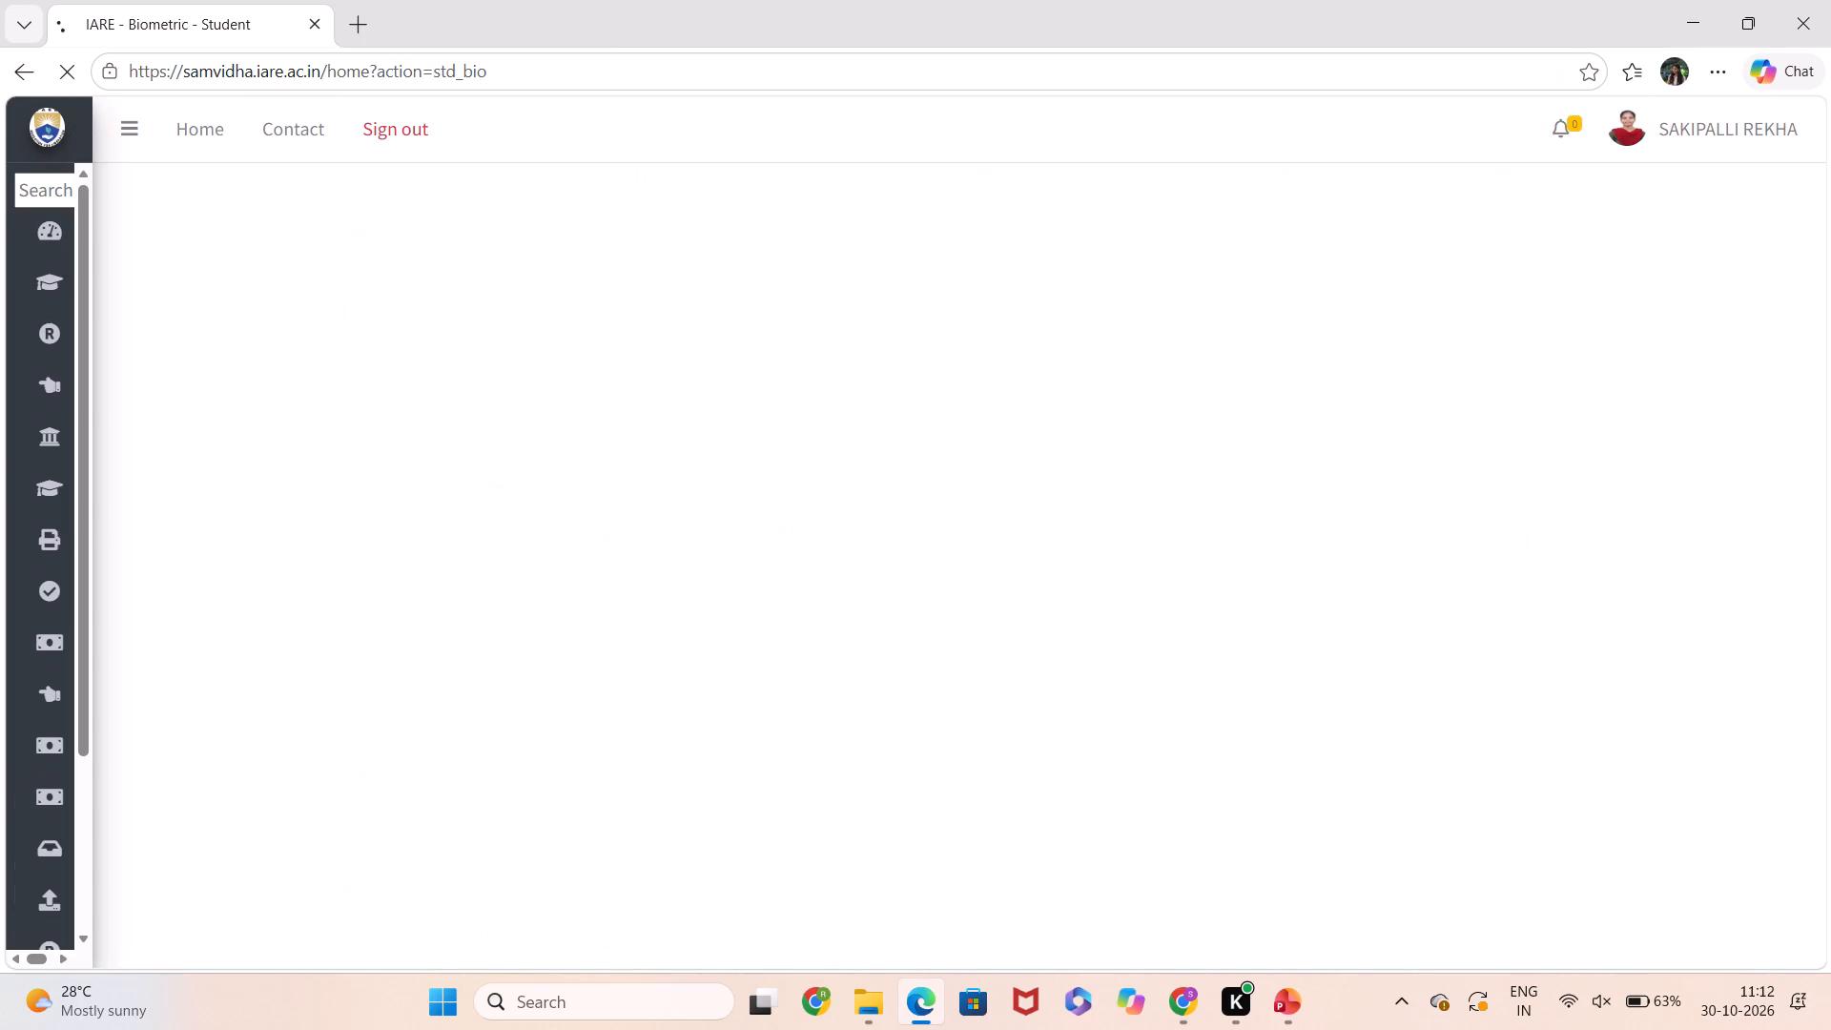
scroll(73, 878, "down", 4)
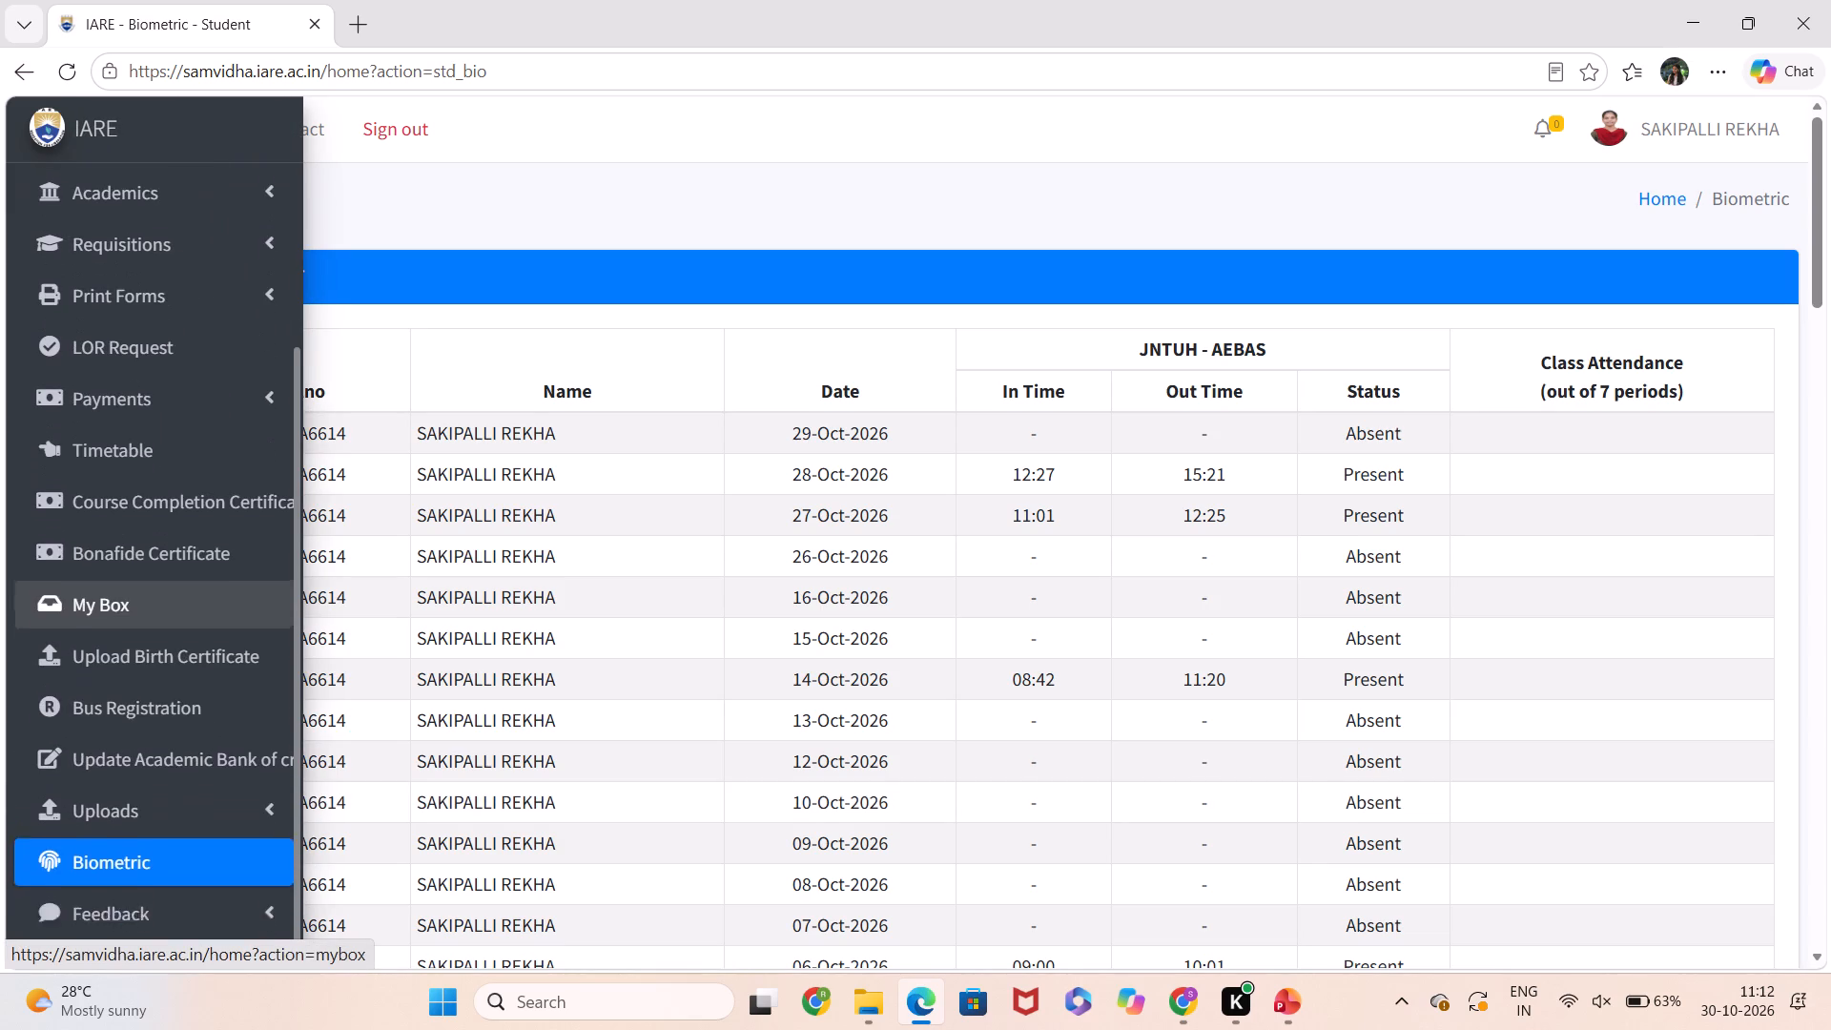
left_click(125, 854)
scroll(125, 854, "down", 4)
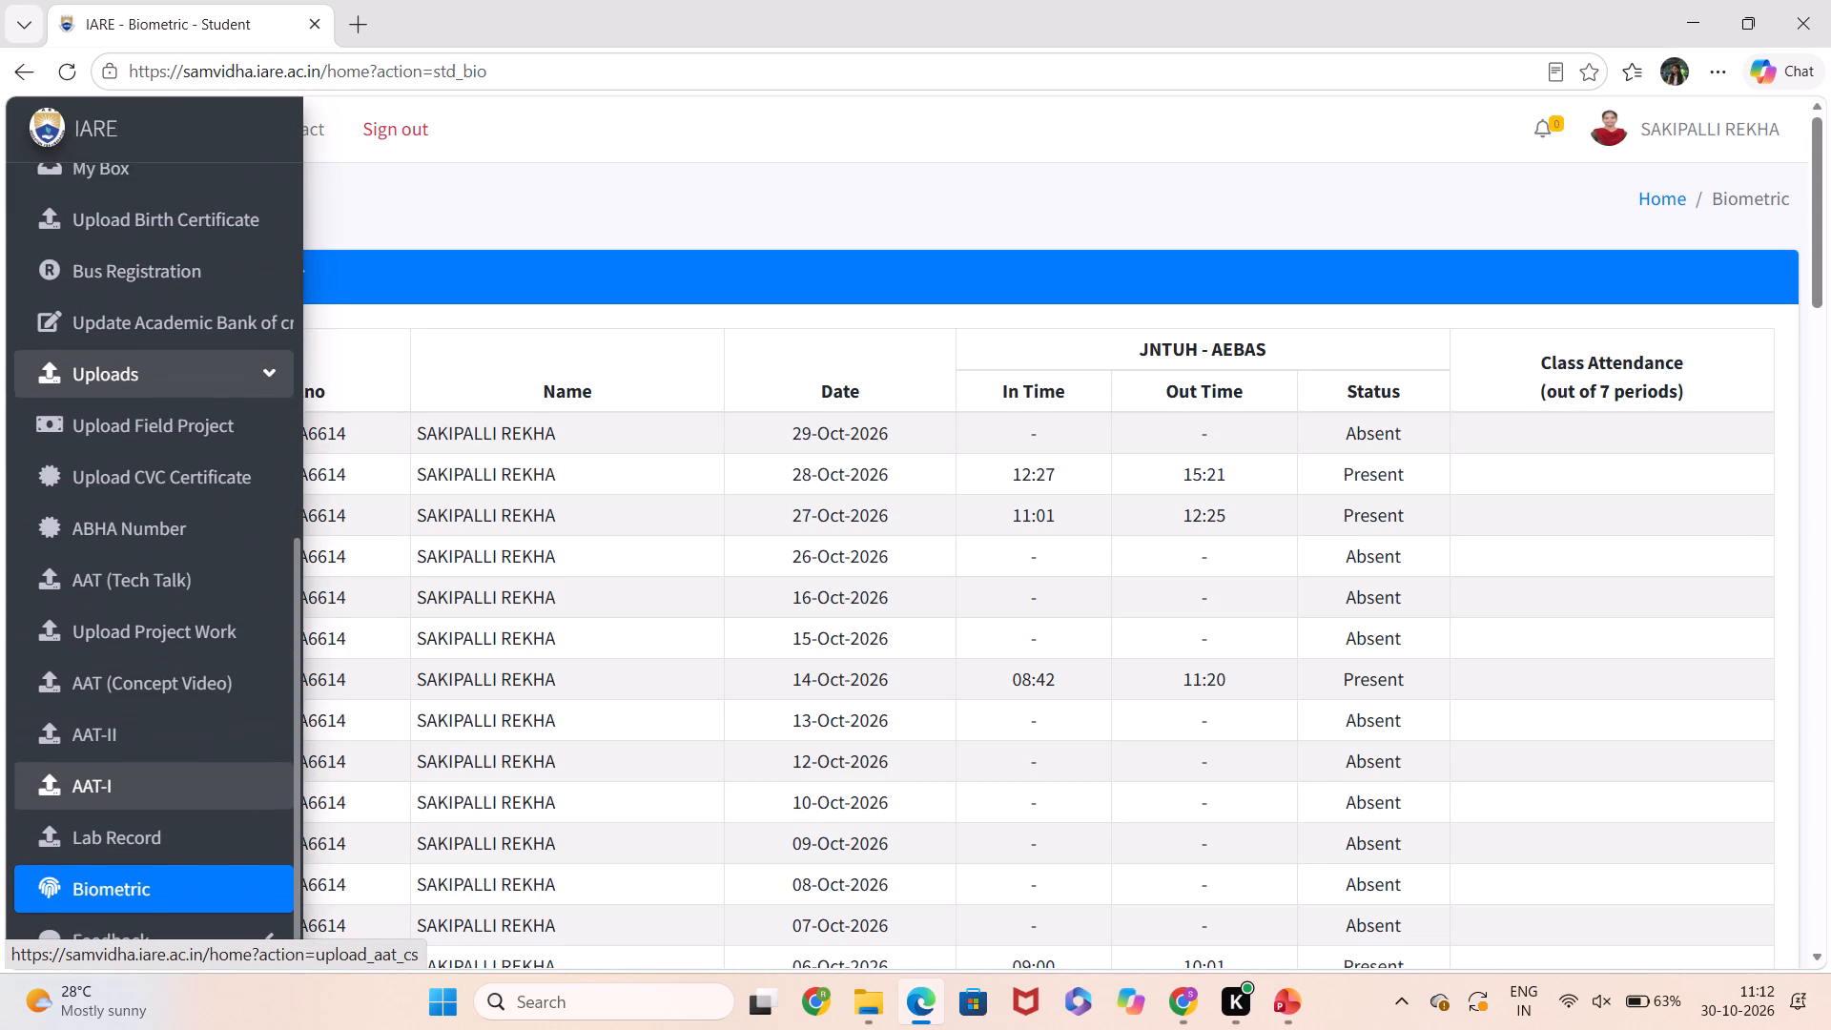
left_click(155, 775)
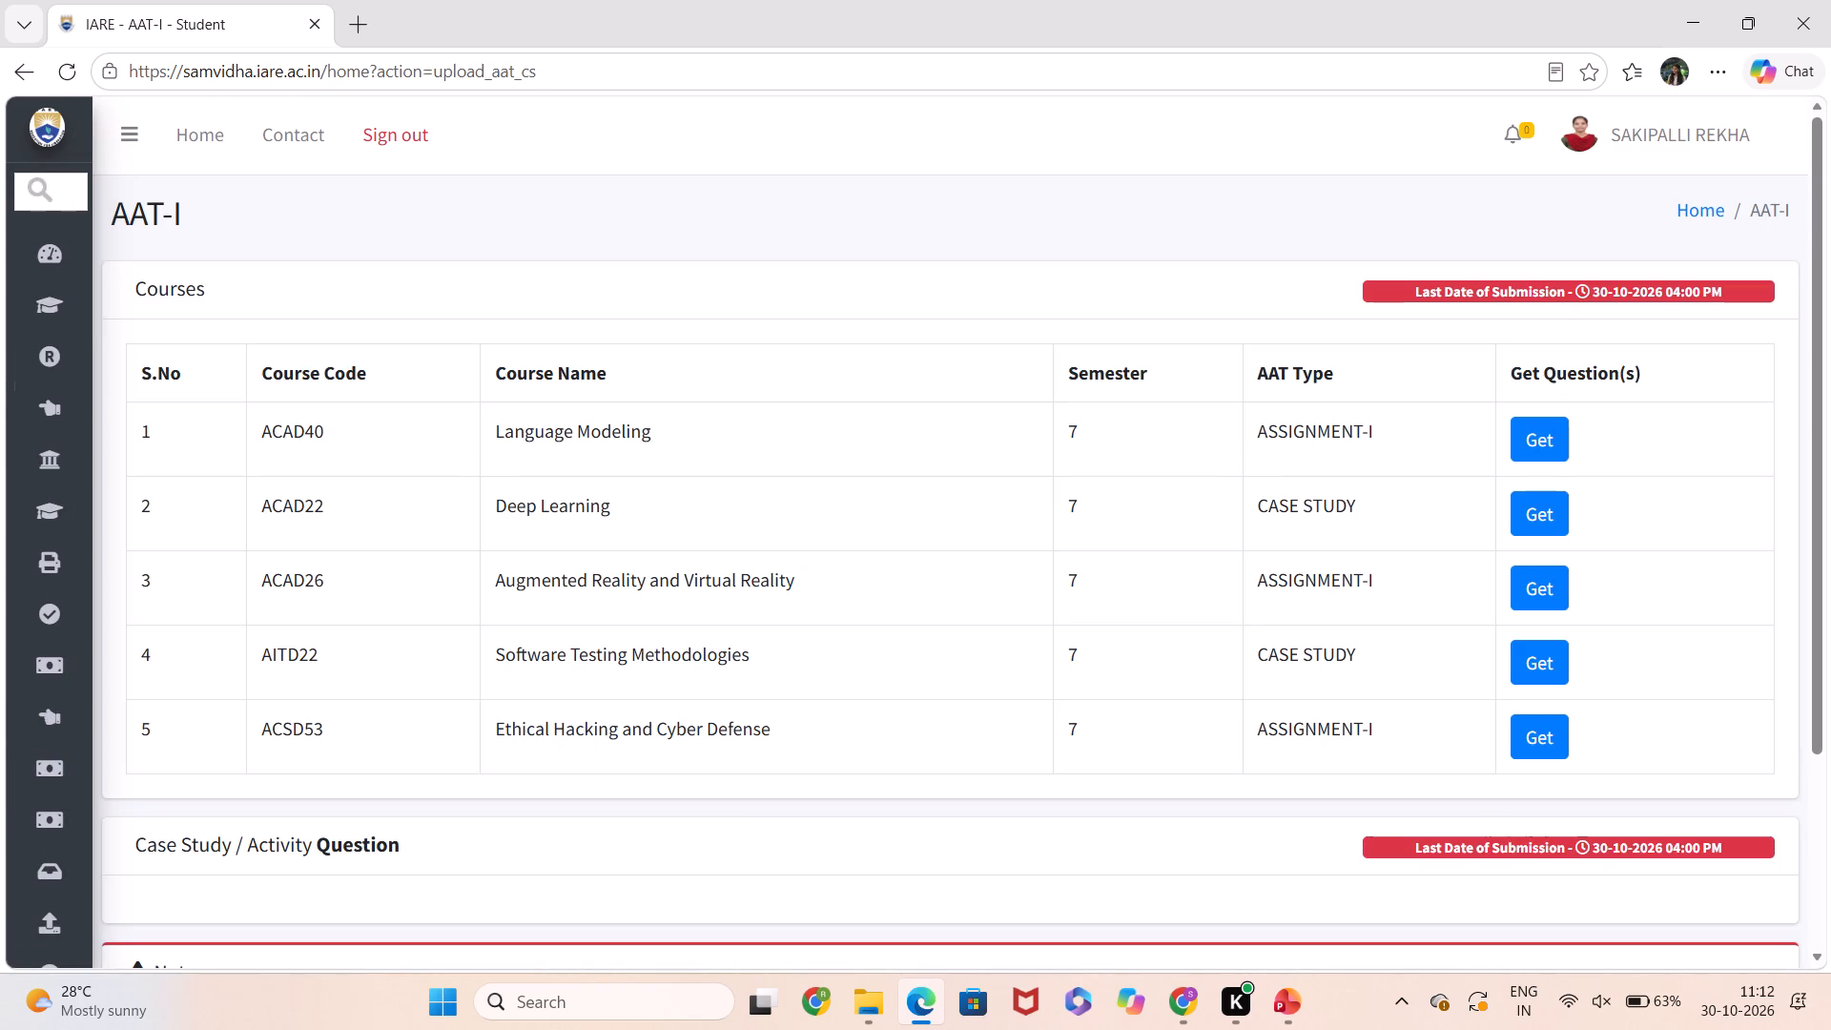
scroll(855, 748, "down", 3)
scroll(855, 748, "up", 4)
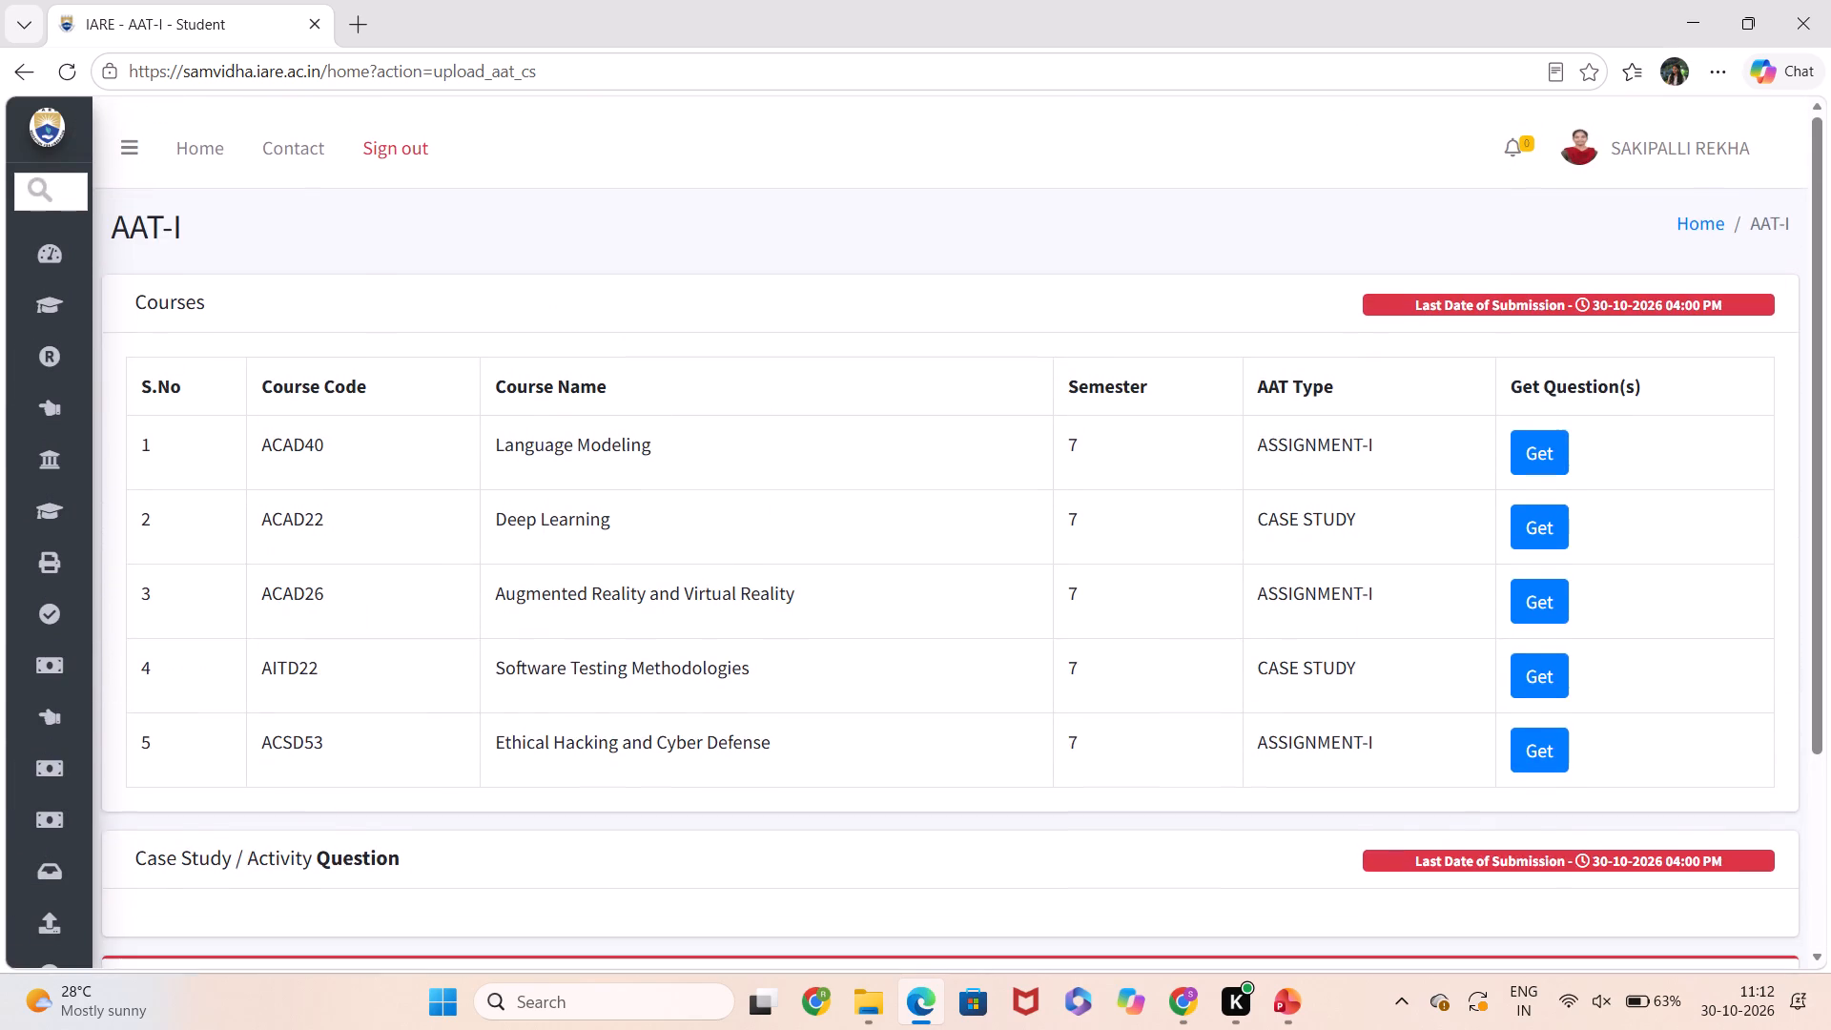
Sign out of Samvidha and sign in with another saved student account.
left_click(381, 129)
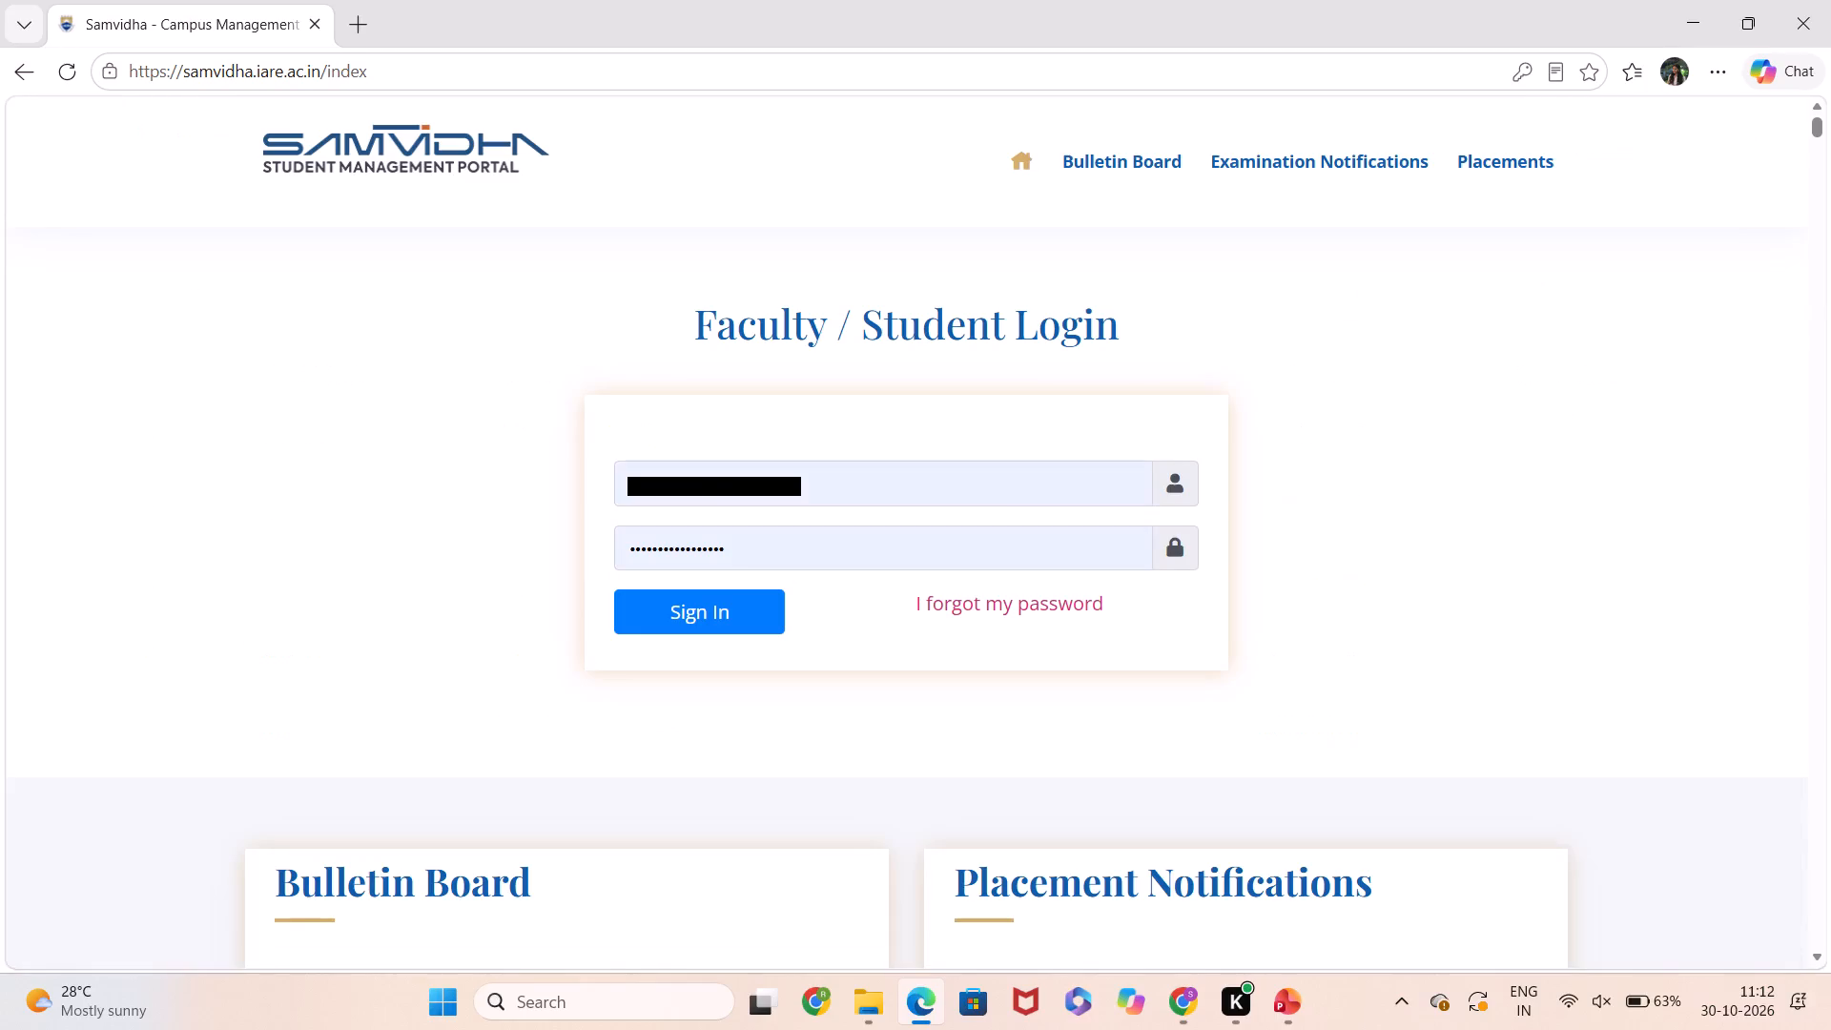
left_click(835, 495)
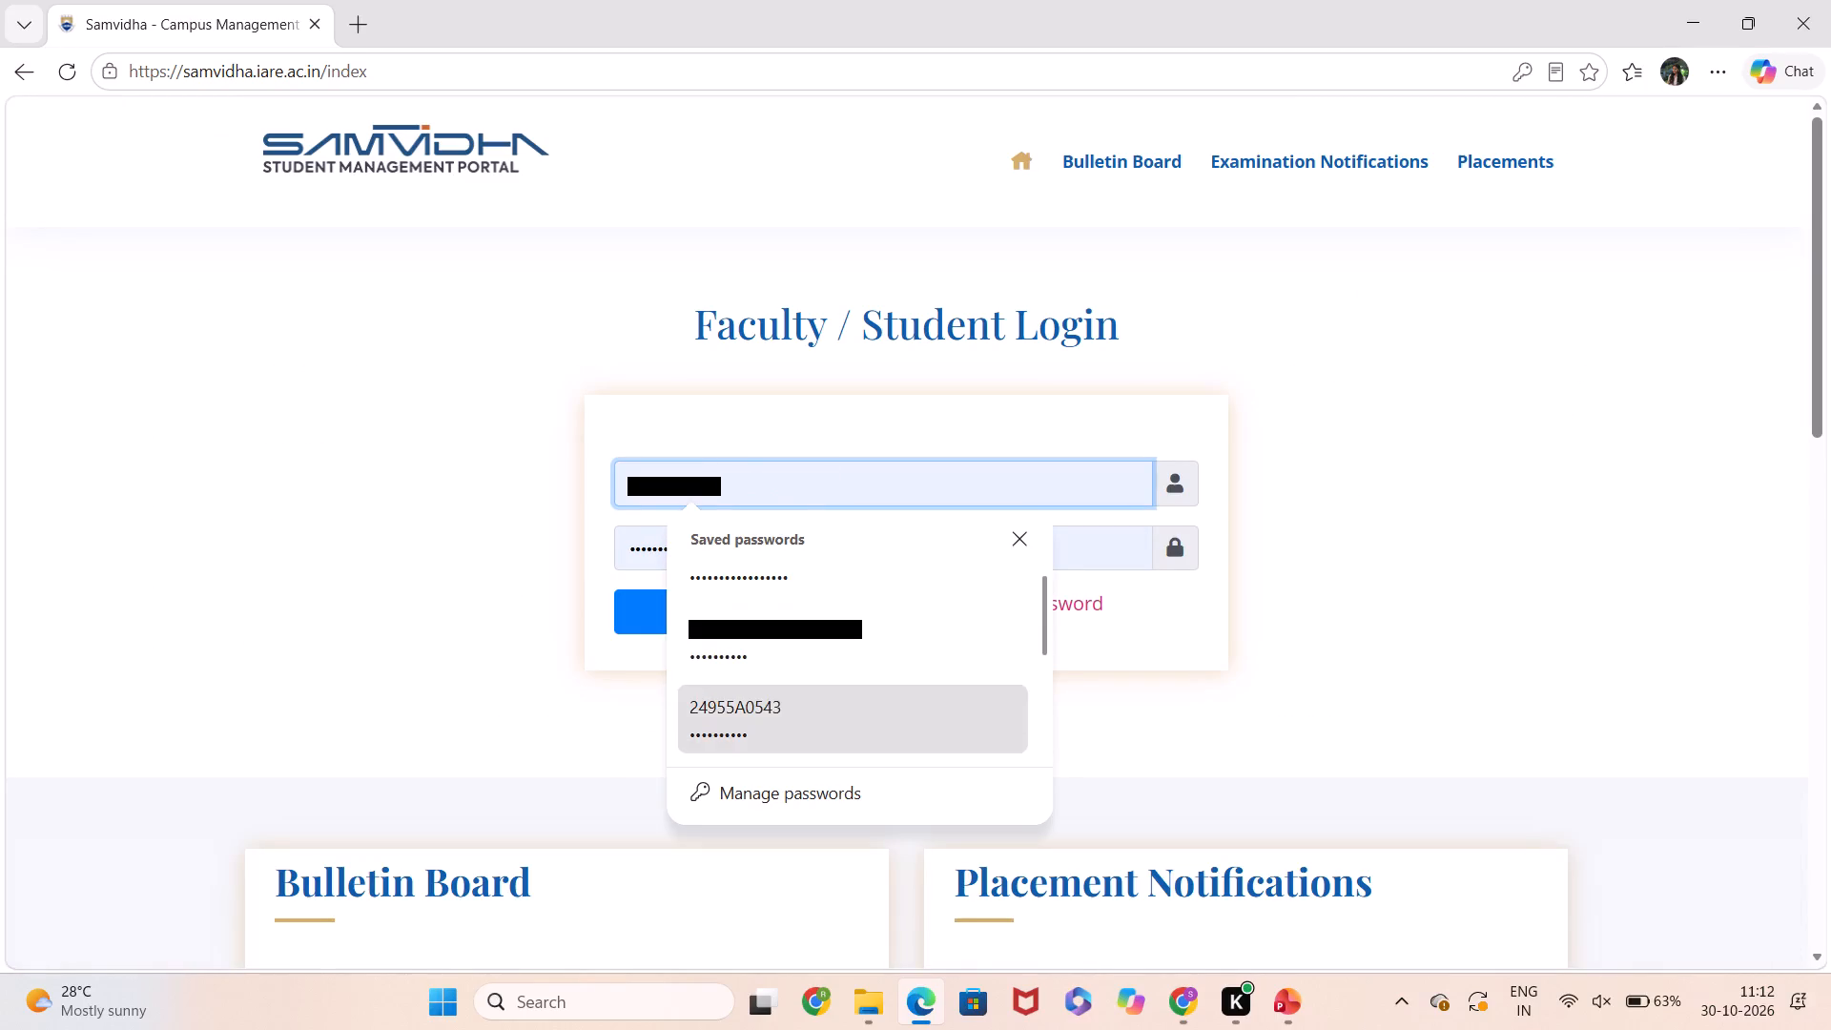
left_click(833, 716)
left_click(711, 601)
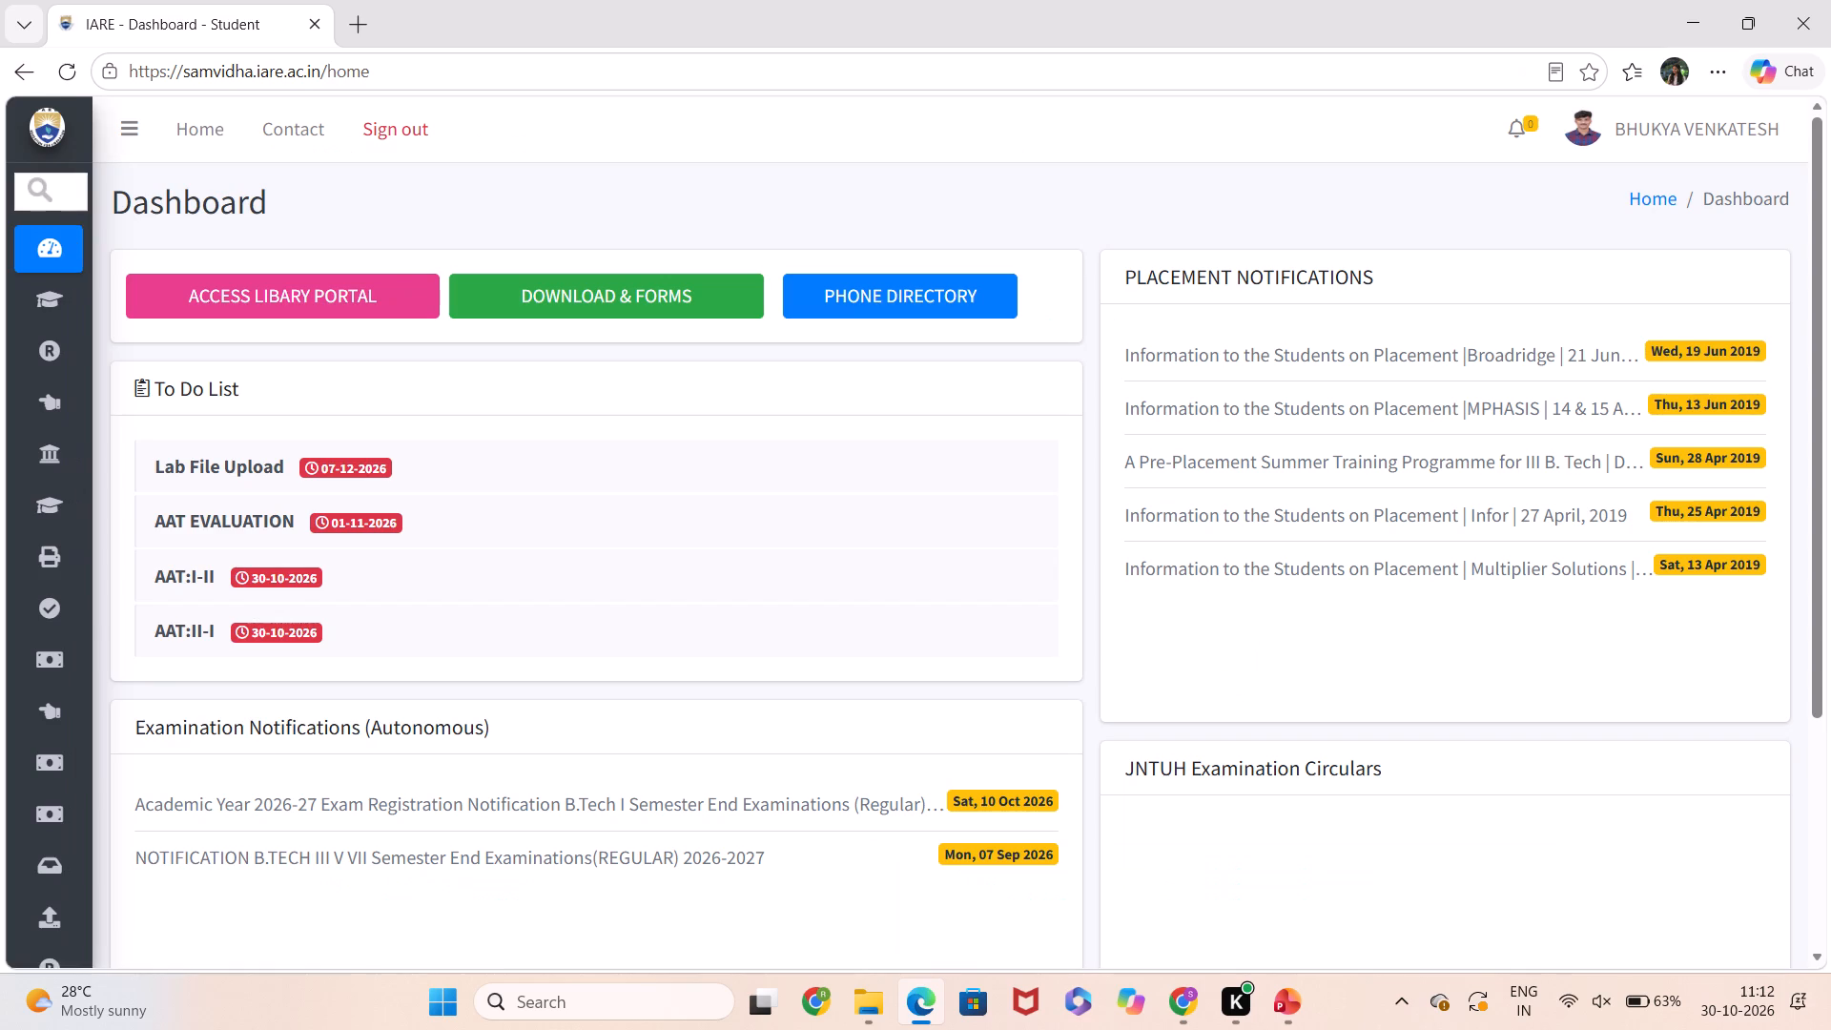
Open this account's AAT-II uploads page and get the questions for AITD19 Intelligent Cyber Physical Systems and ACSD46 Compiler Construction.
scroll(118, 583, "down", 7)
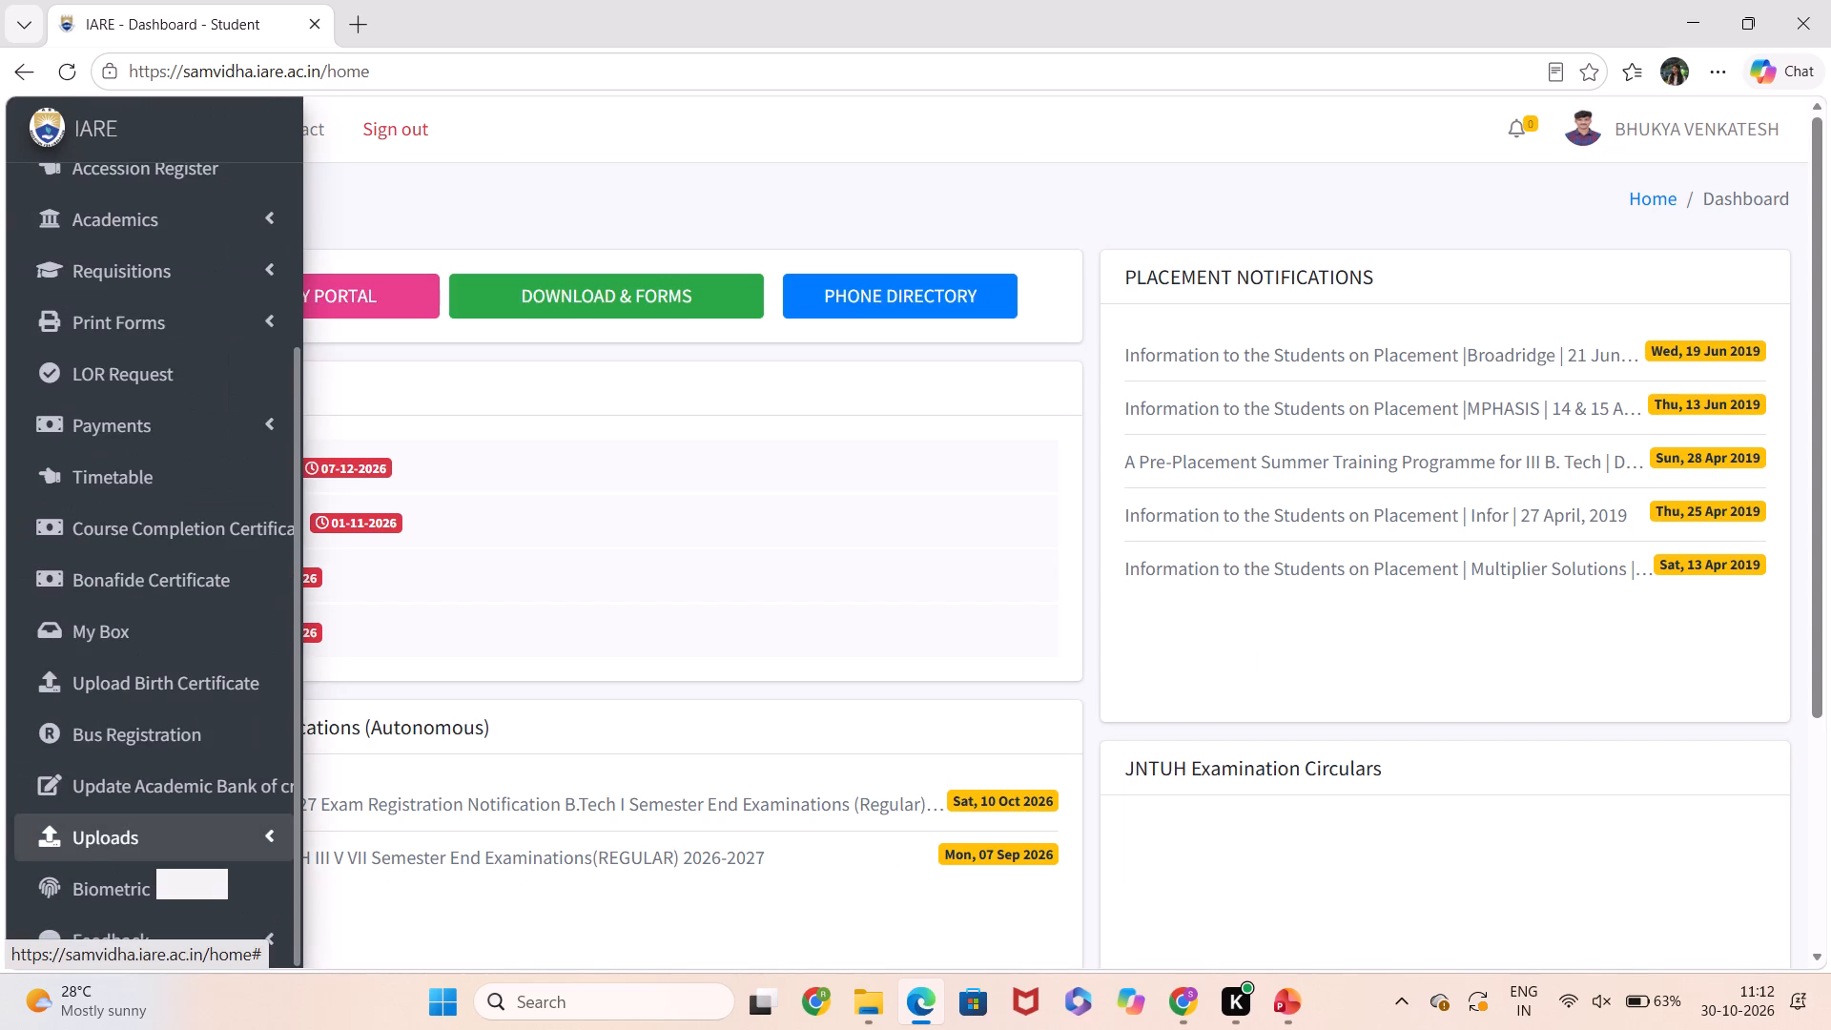
left_click(144, 849)
scroll(144, 849, "down", 3)
left_click(161, 805)
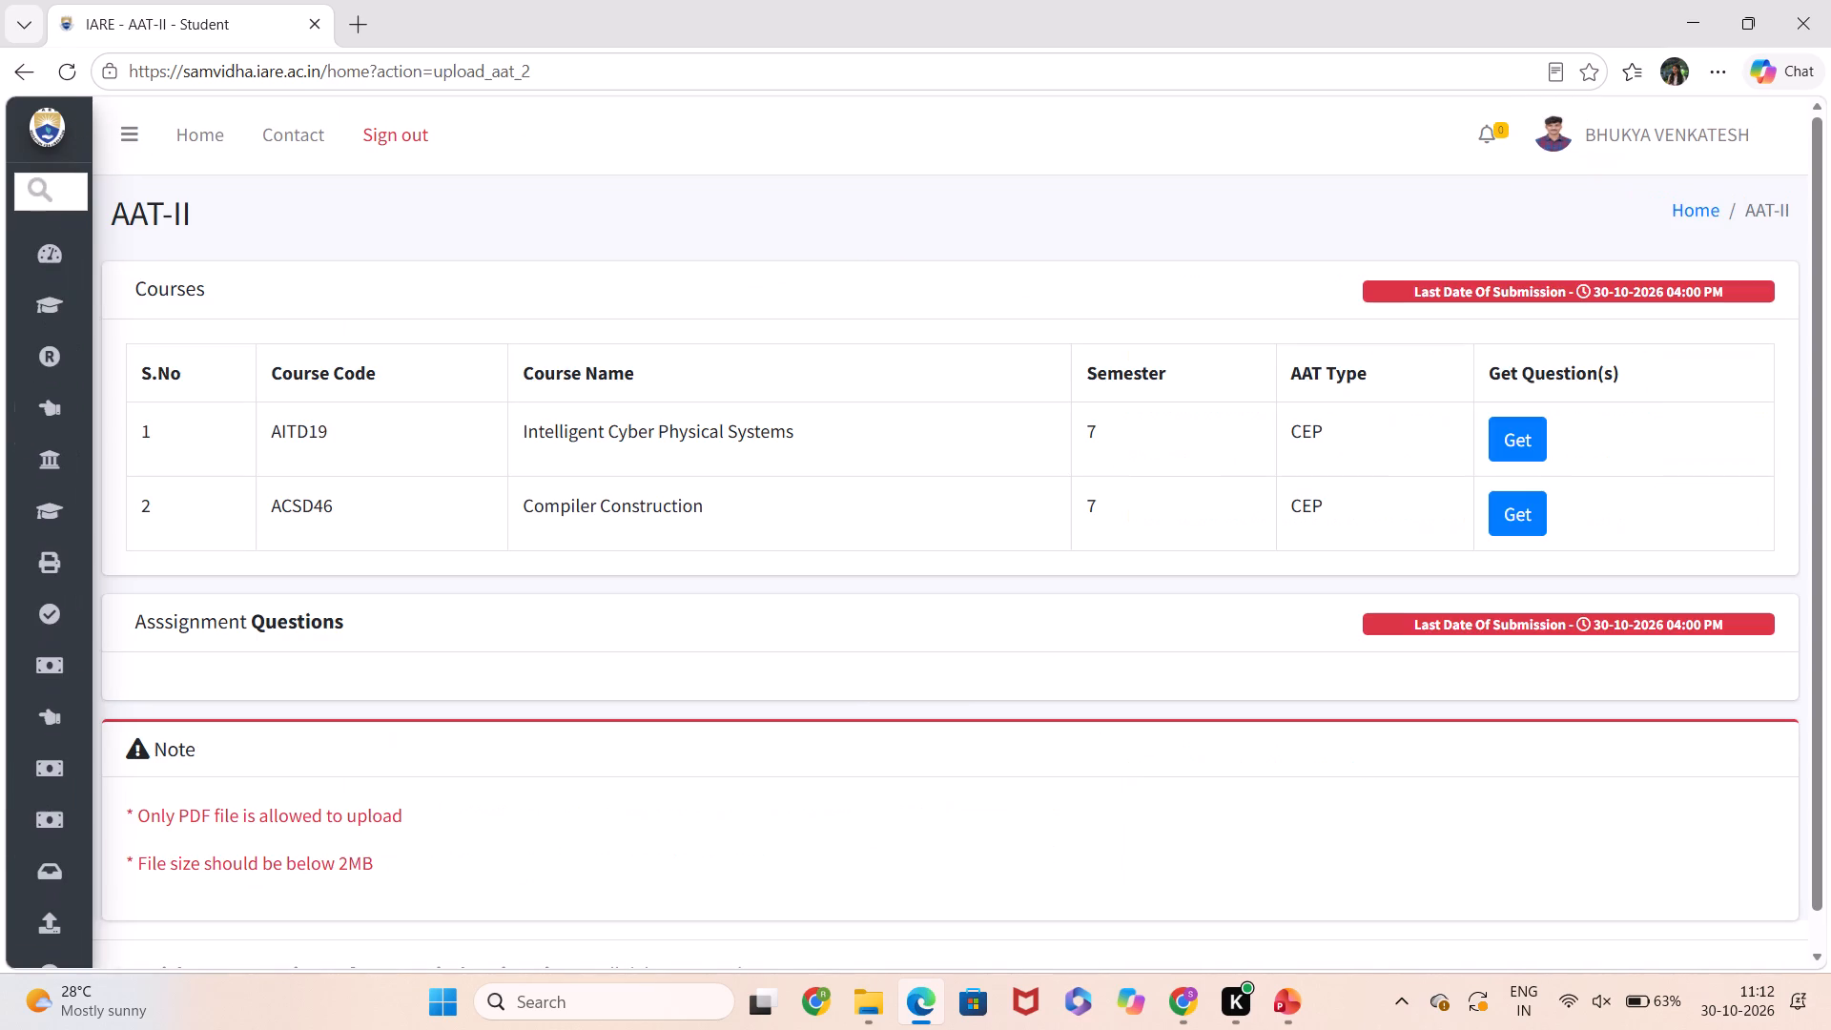
left_click(1538, 438)
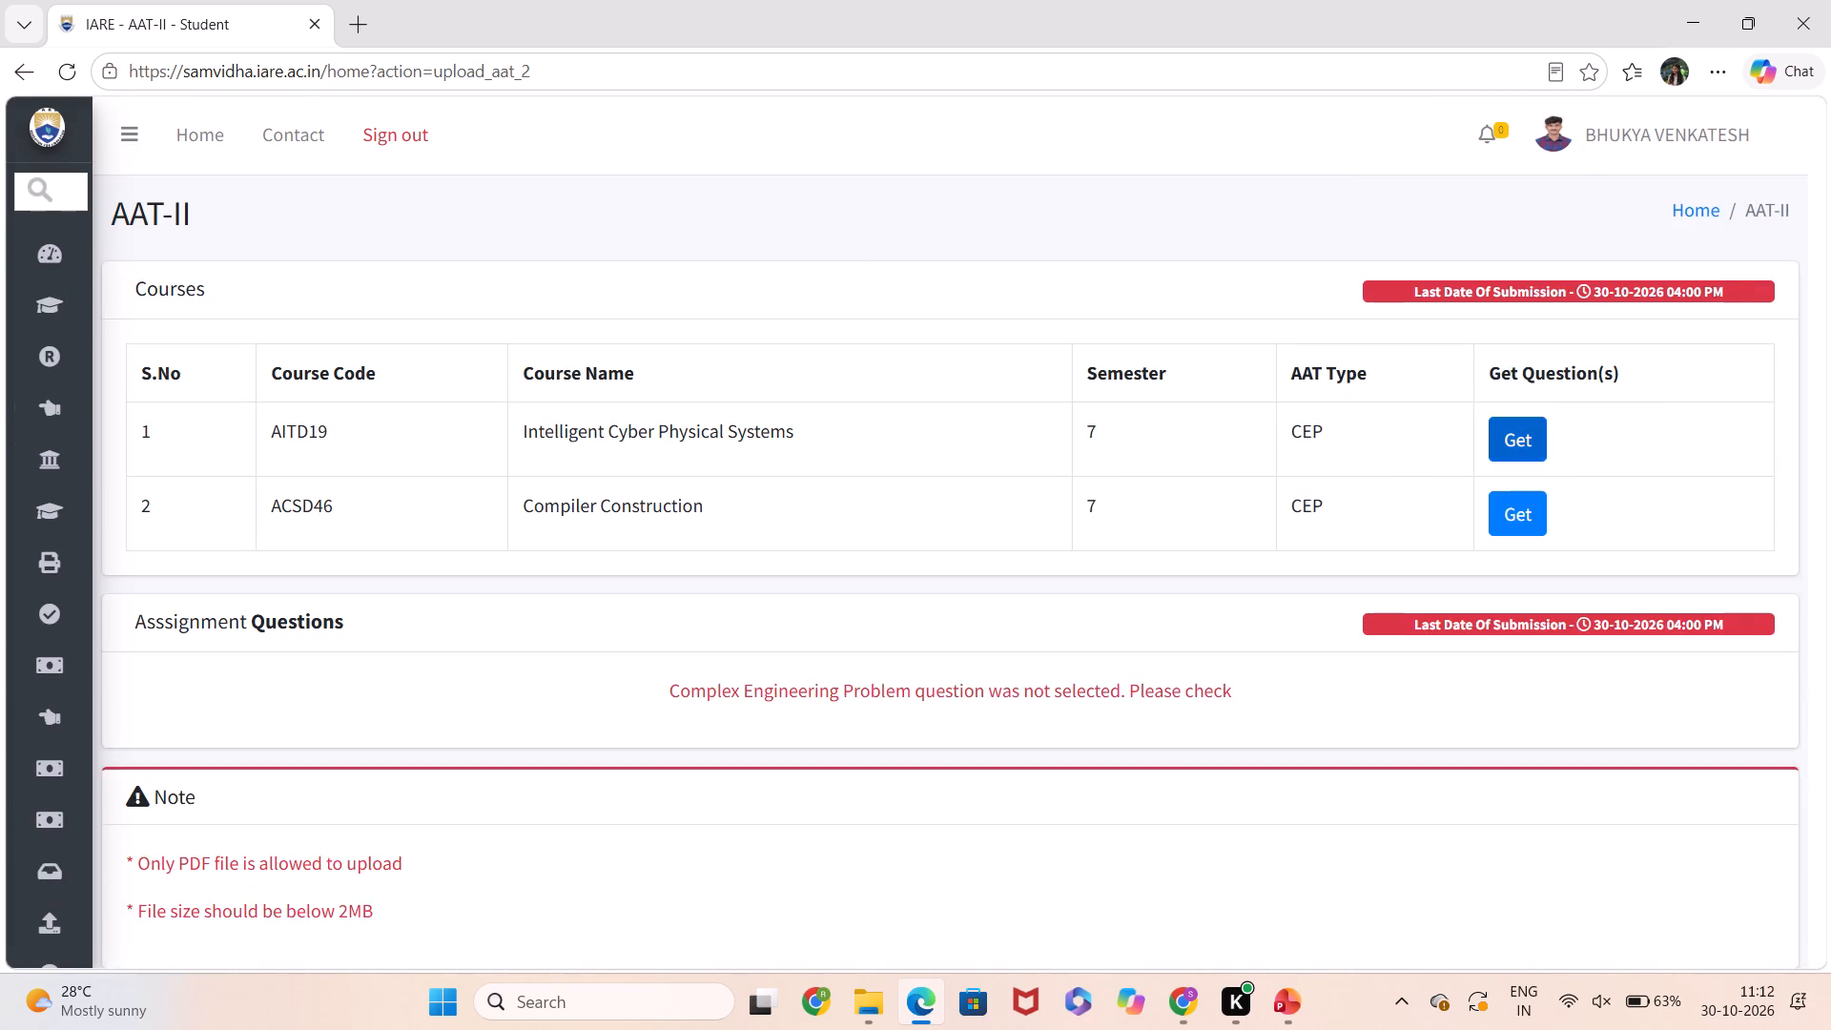
left_click(915, 683)
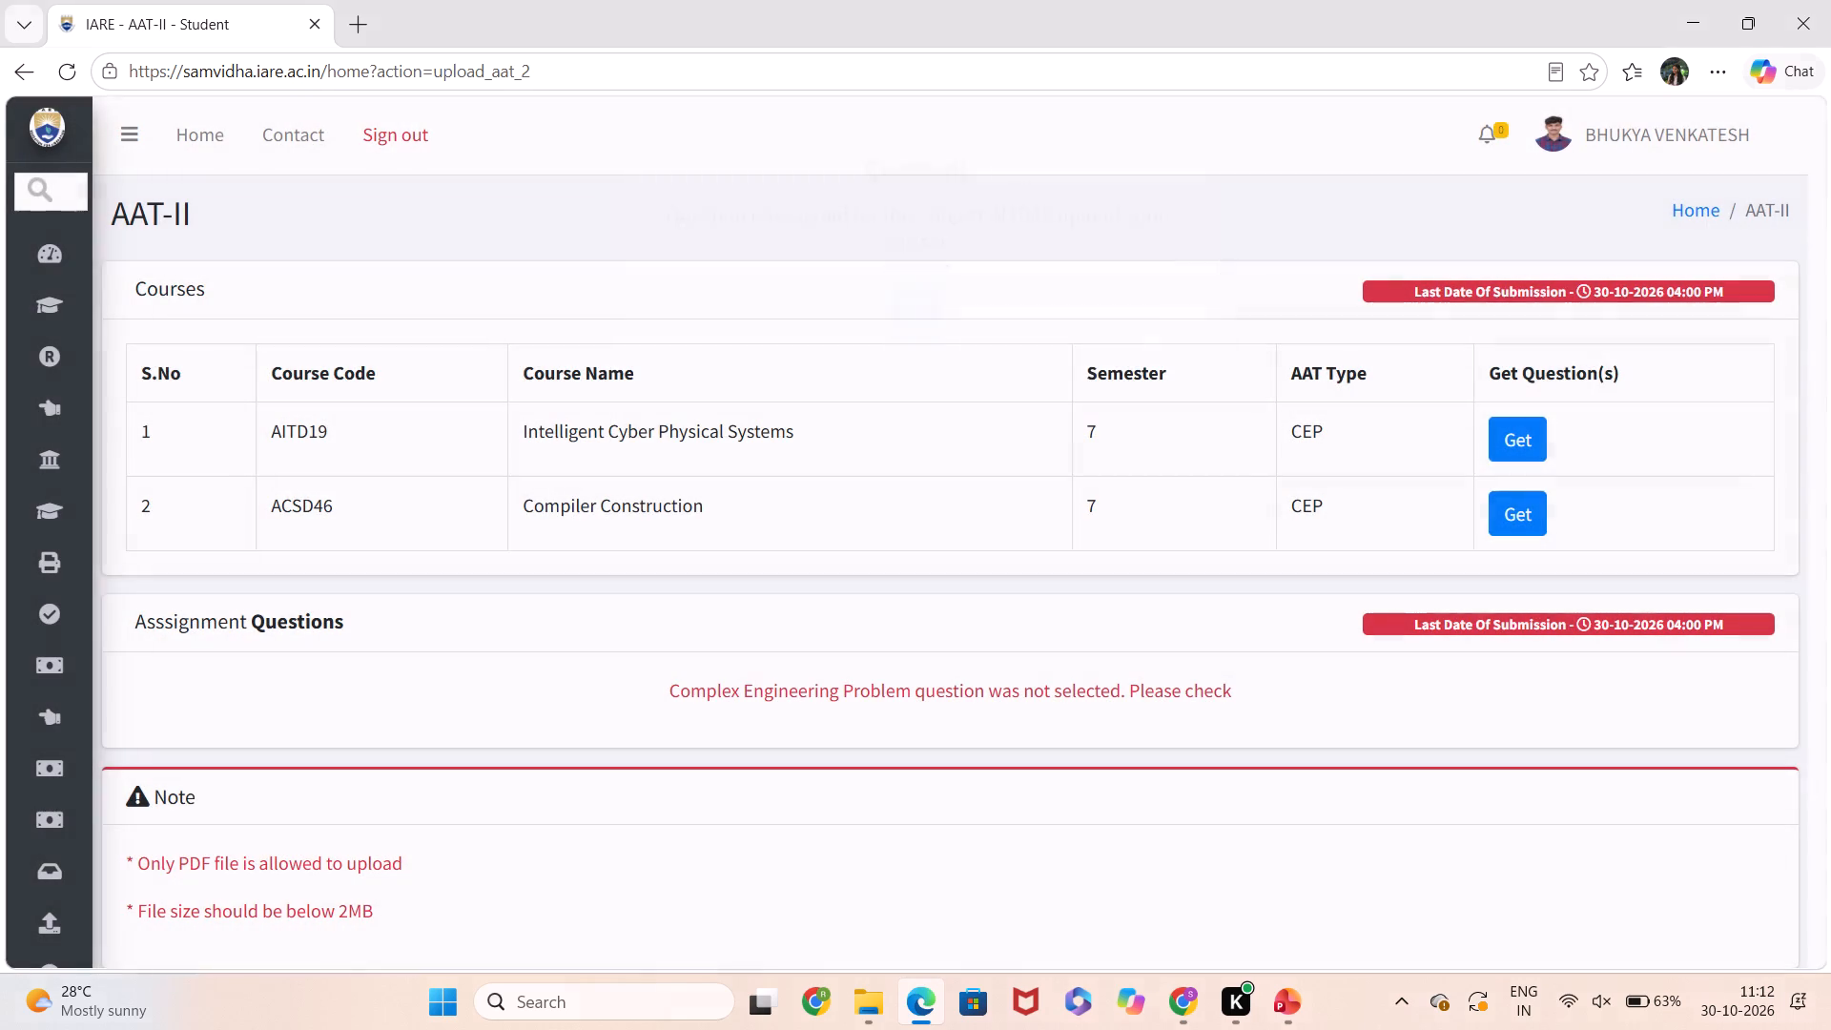
left_click(1517, 508)
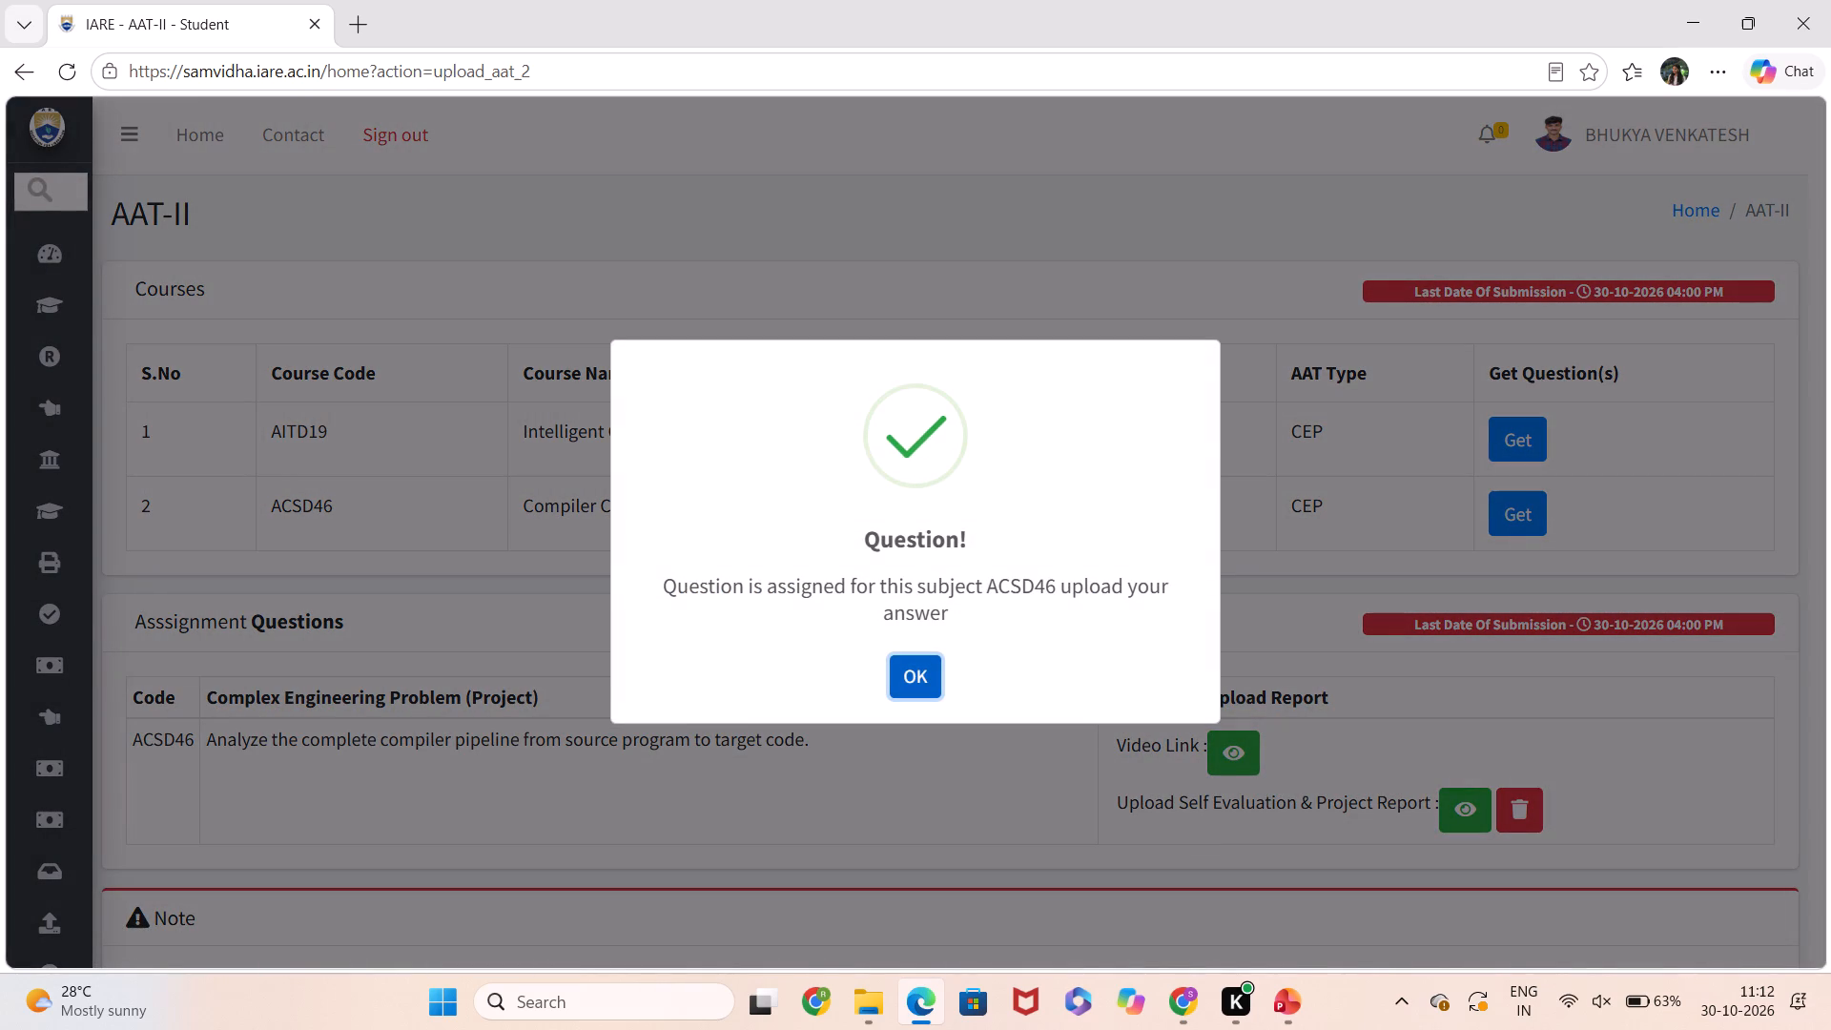
left_click(929, 673)
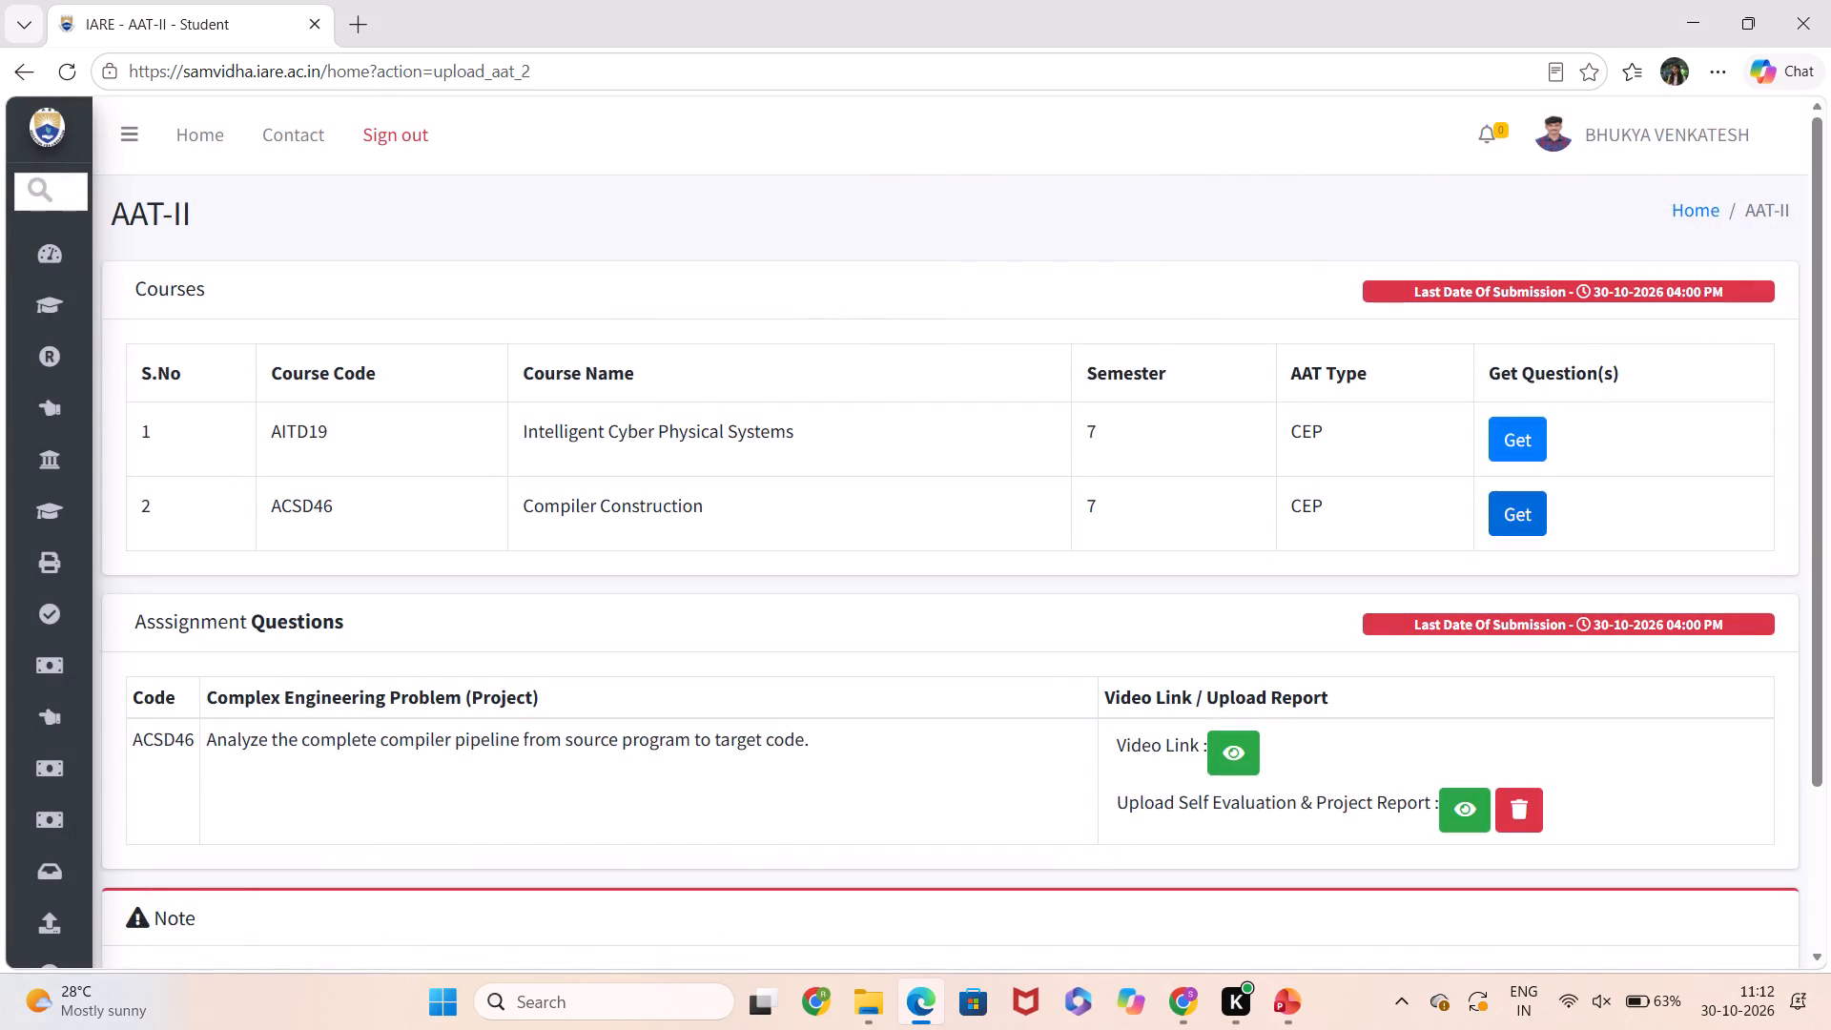
Open the AAT-I uploads page and get the case study question for AITD11 Natural Language Processing.
scroll(63, 863, "down", 3)
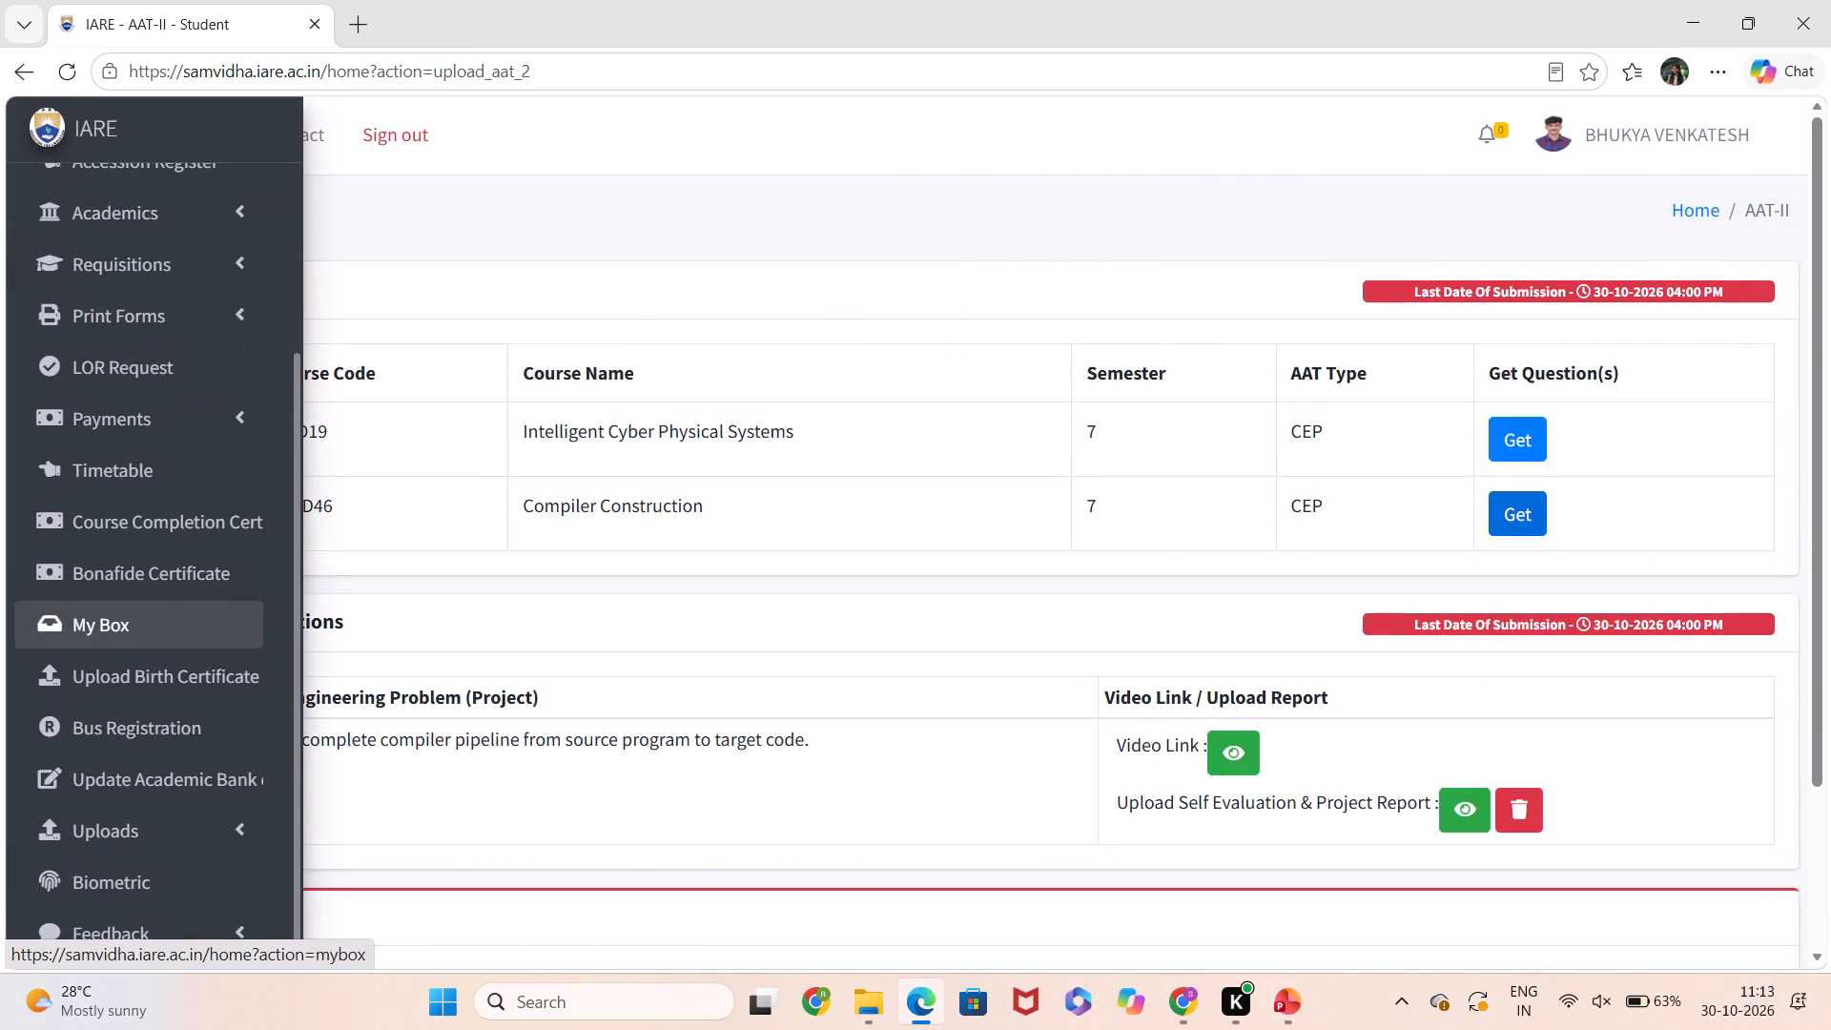
left_click(125, 839)
scroll(125, 839, "down", 2)
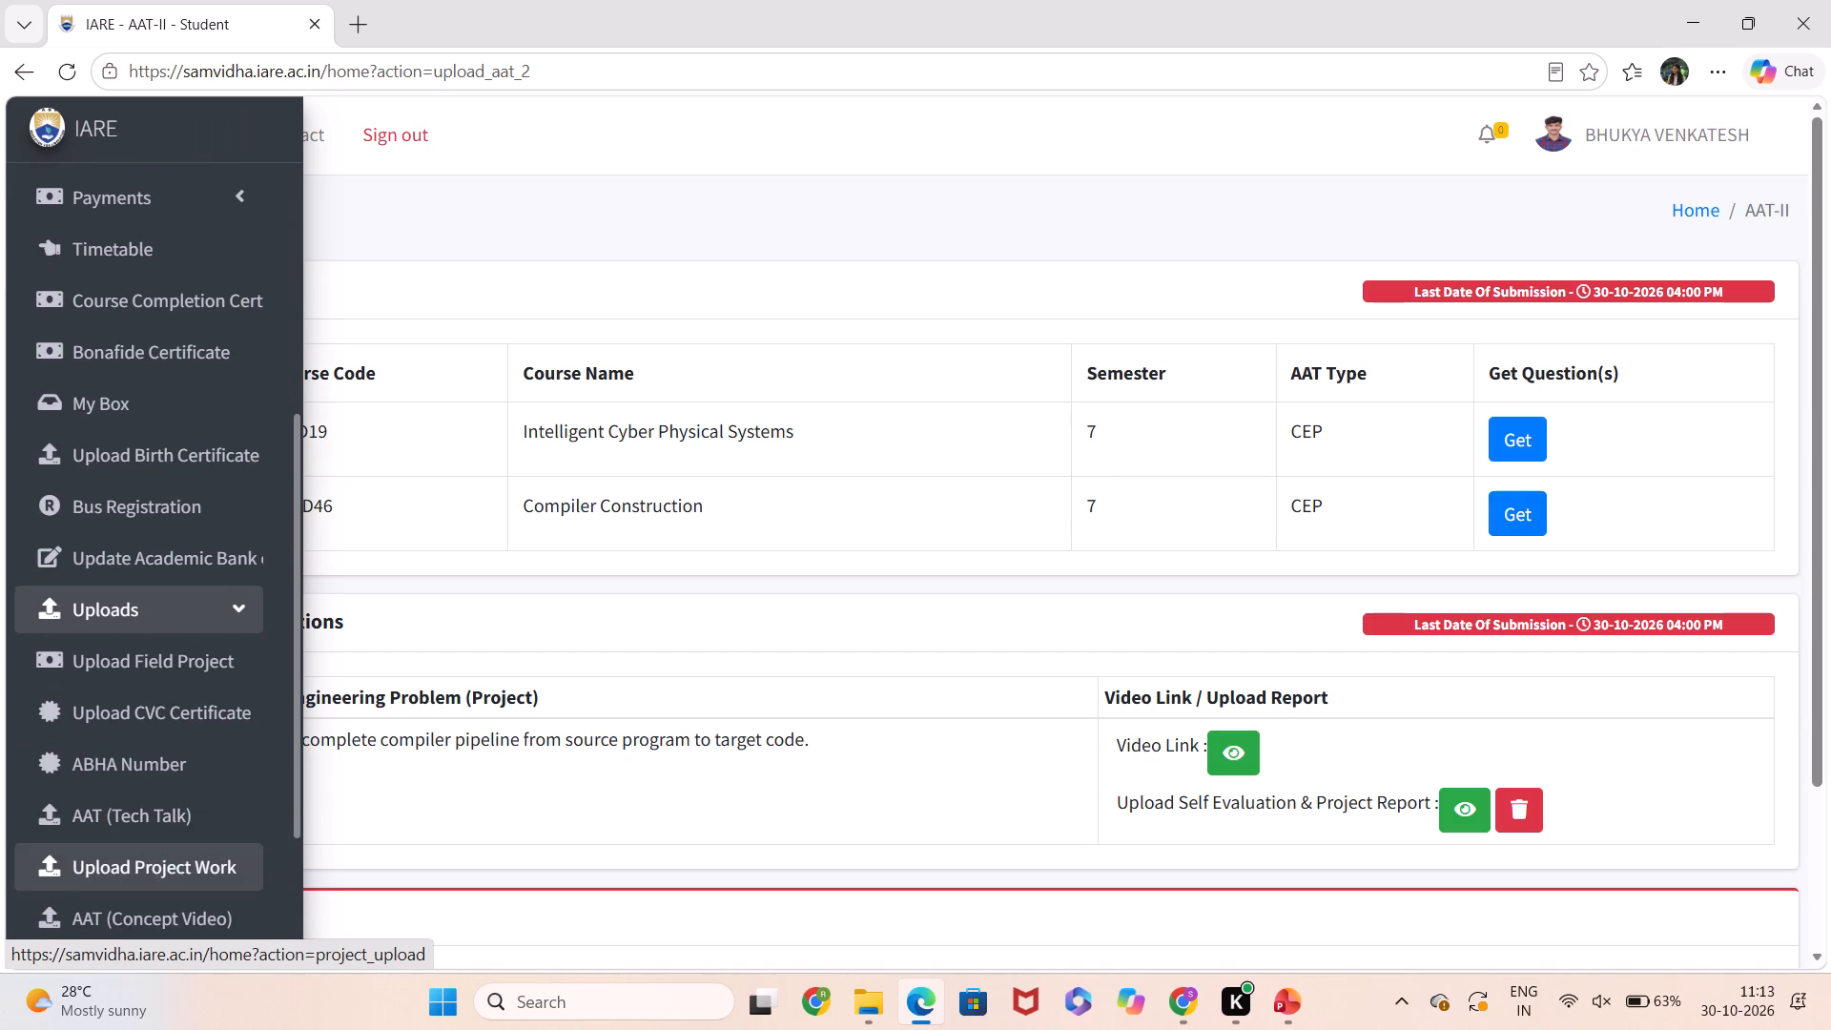
scroll(177, 901, "down", 1)
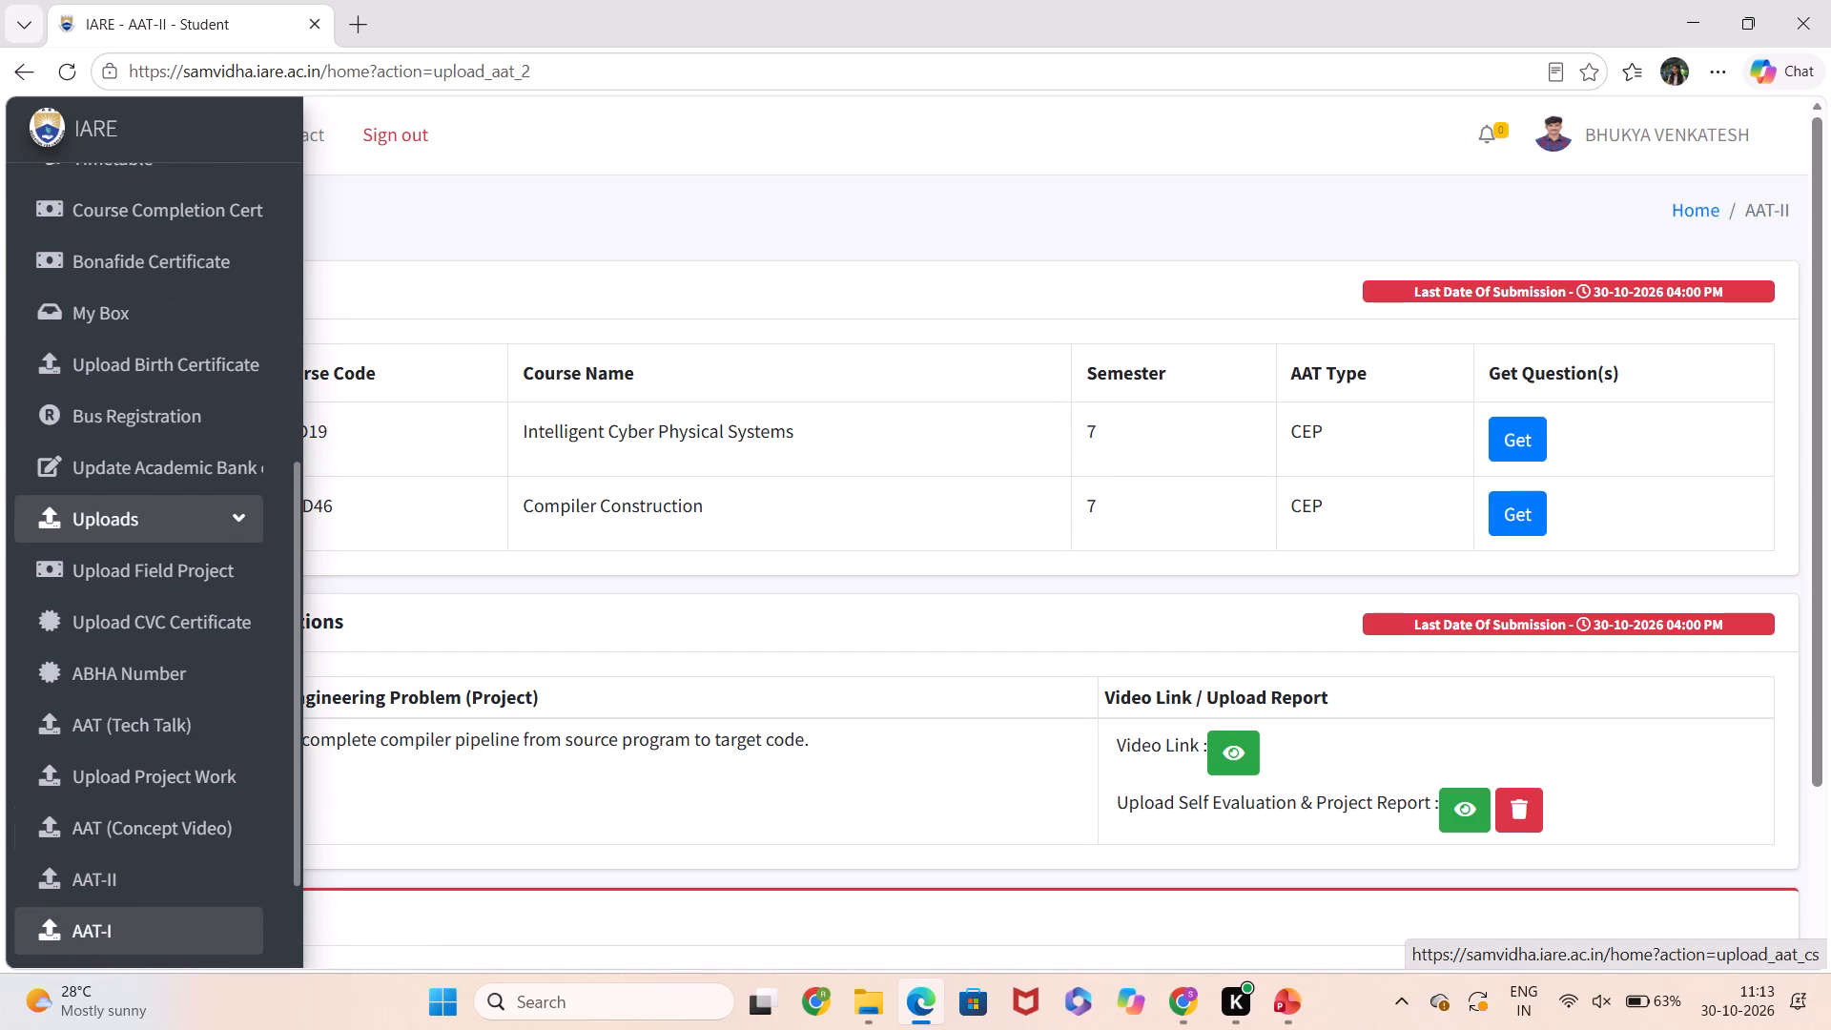
left_click(166, 929)
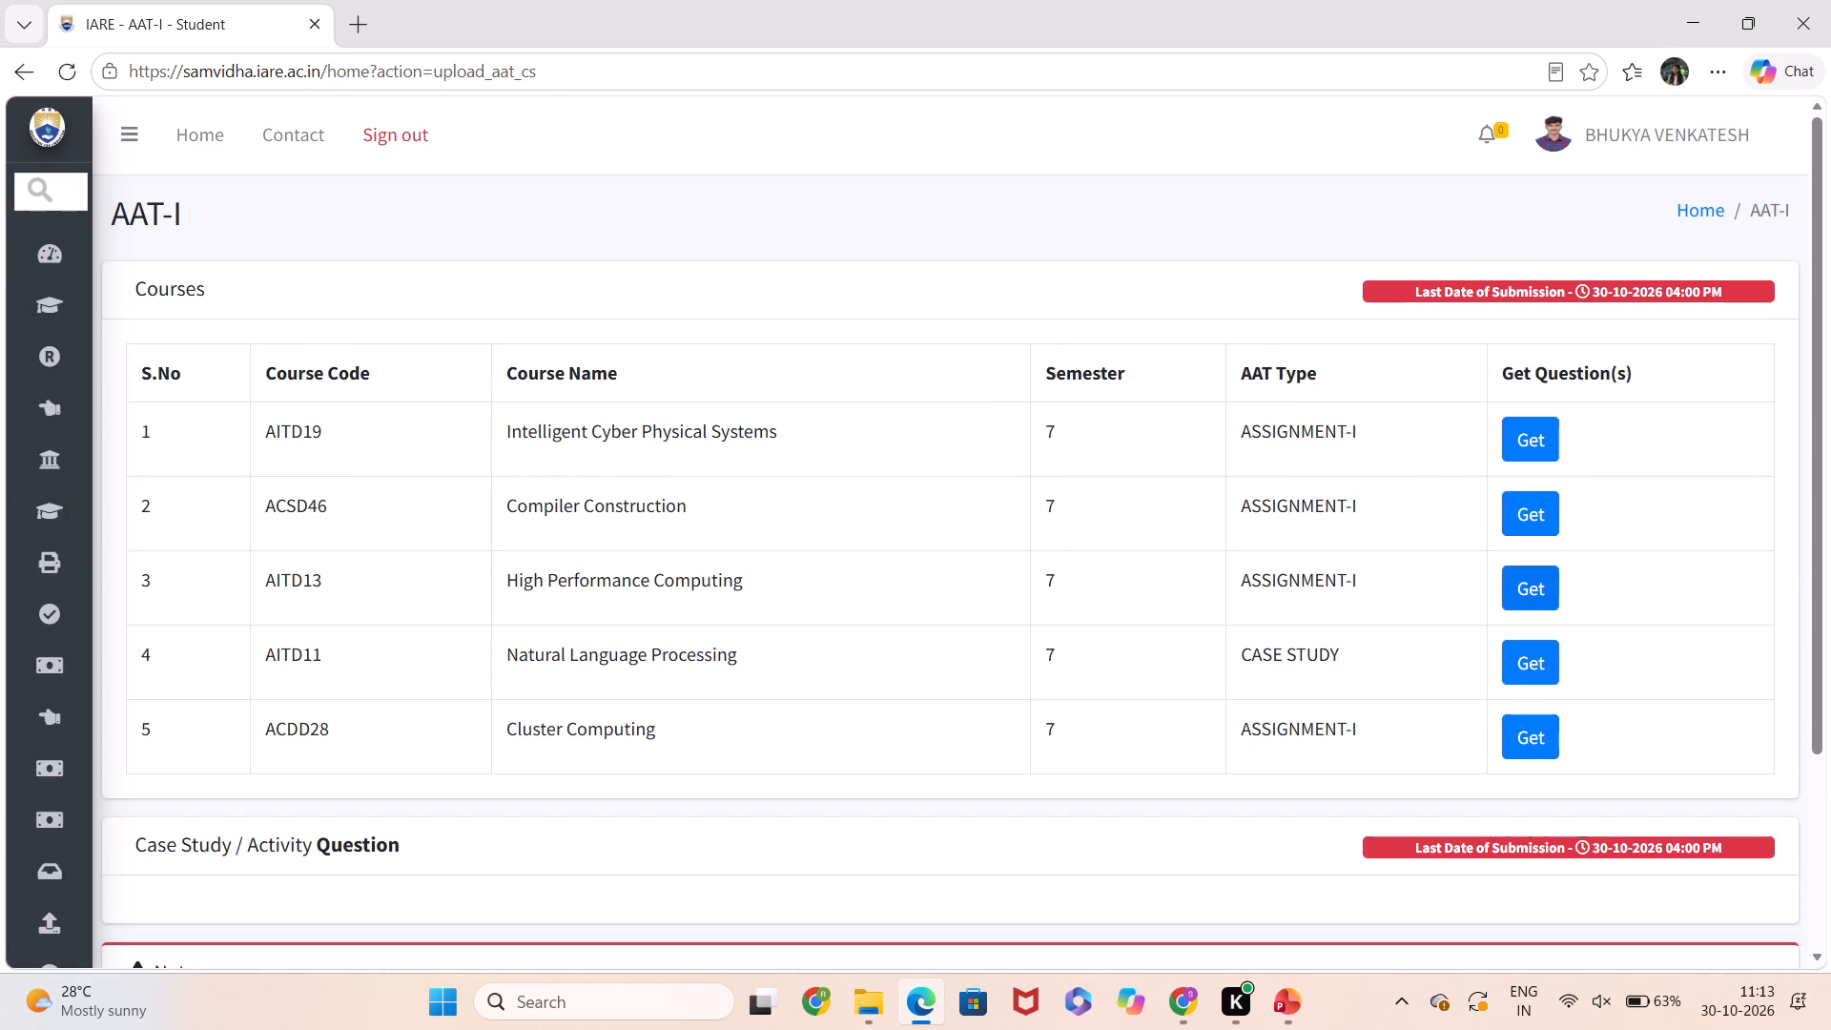
left_click(1544, 663)
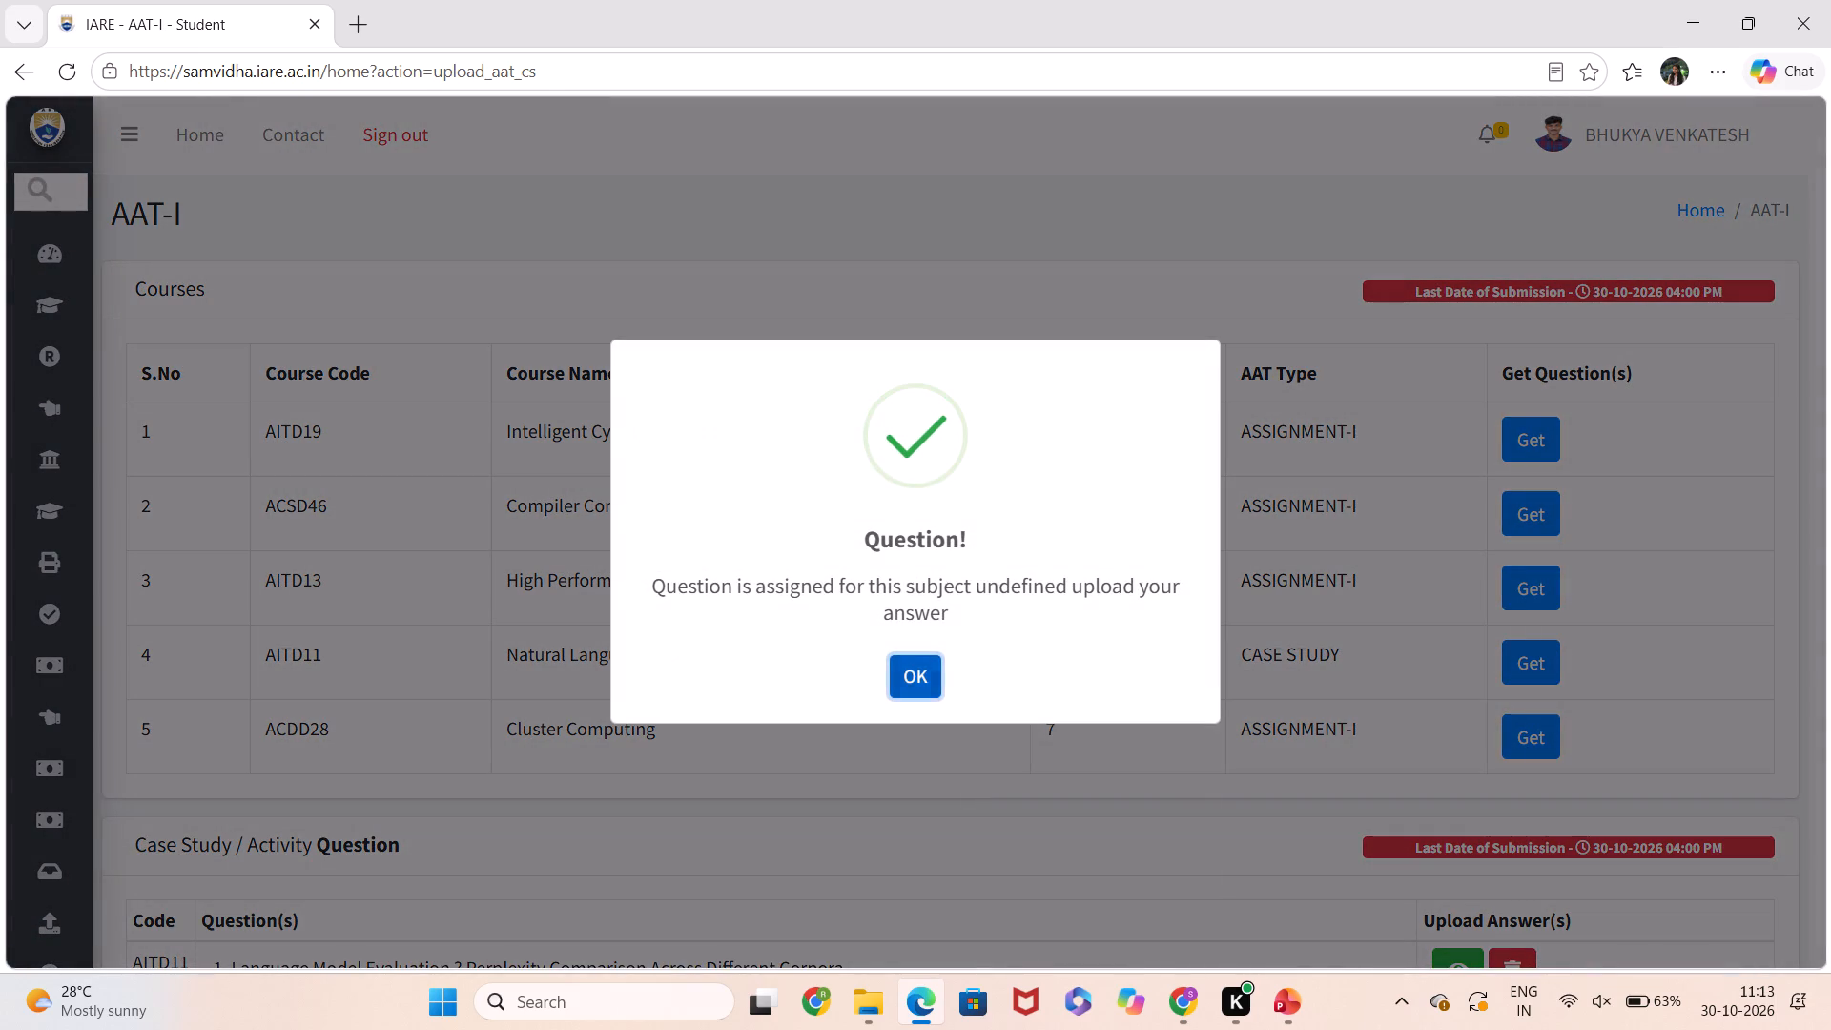
left_click(929, 685)
Open the AAT (Concept Video) uploads page to check the account's concept video entries.
scroll(36, 816, "down", 4)
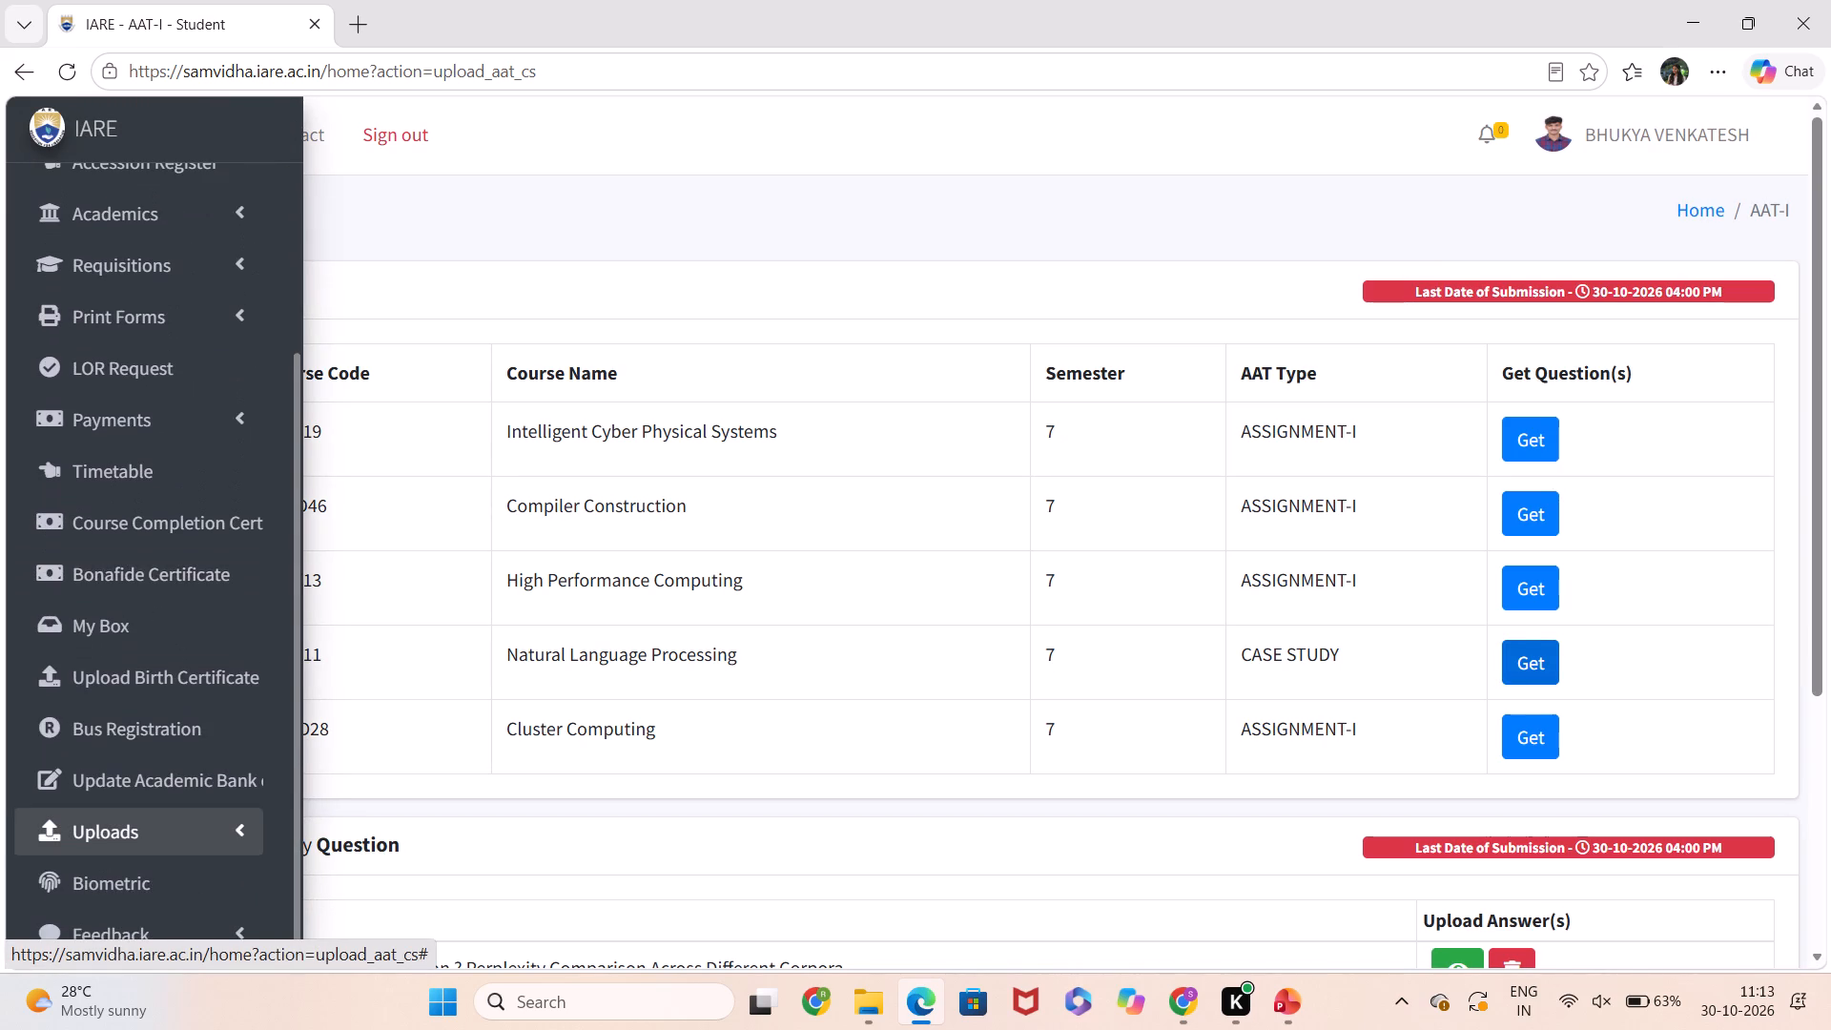
left_click(85, 833)
scroll(85, 833, "down", 3)
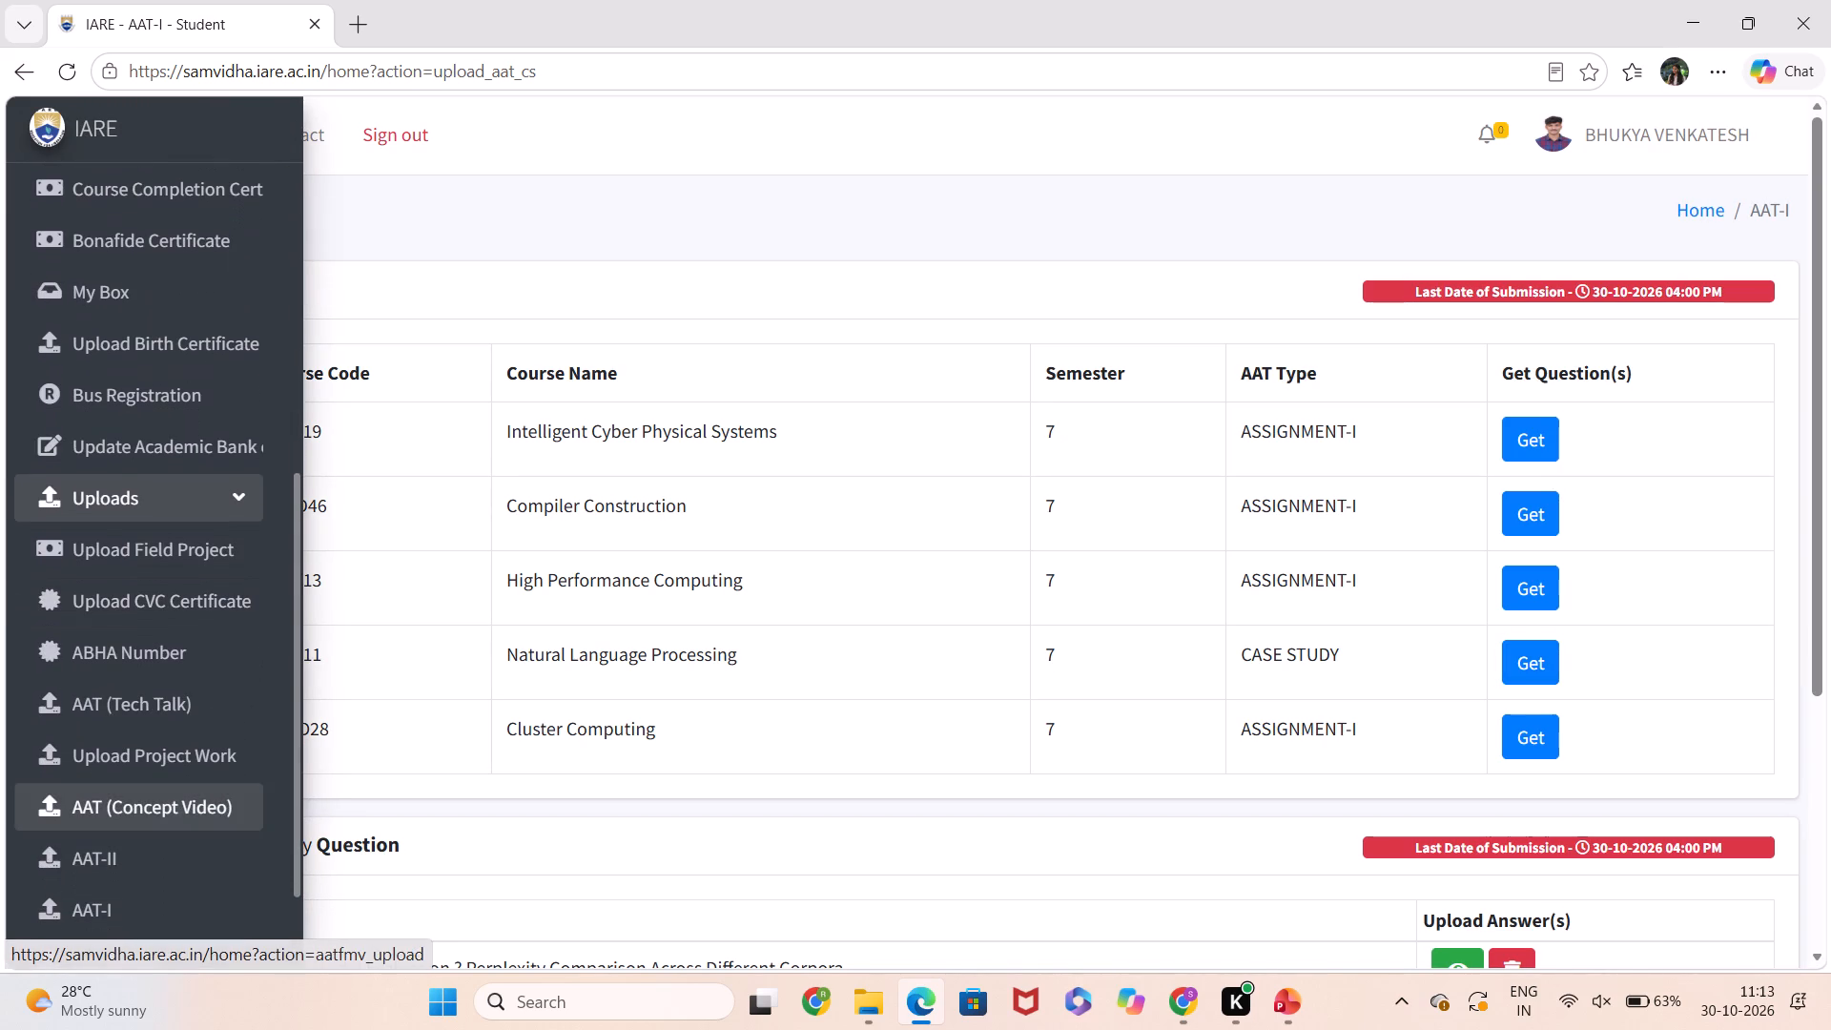
left_click(131, 794)
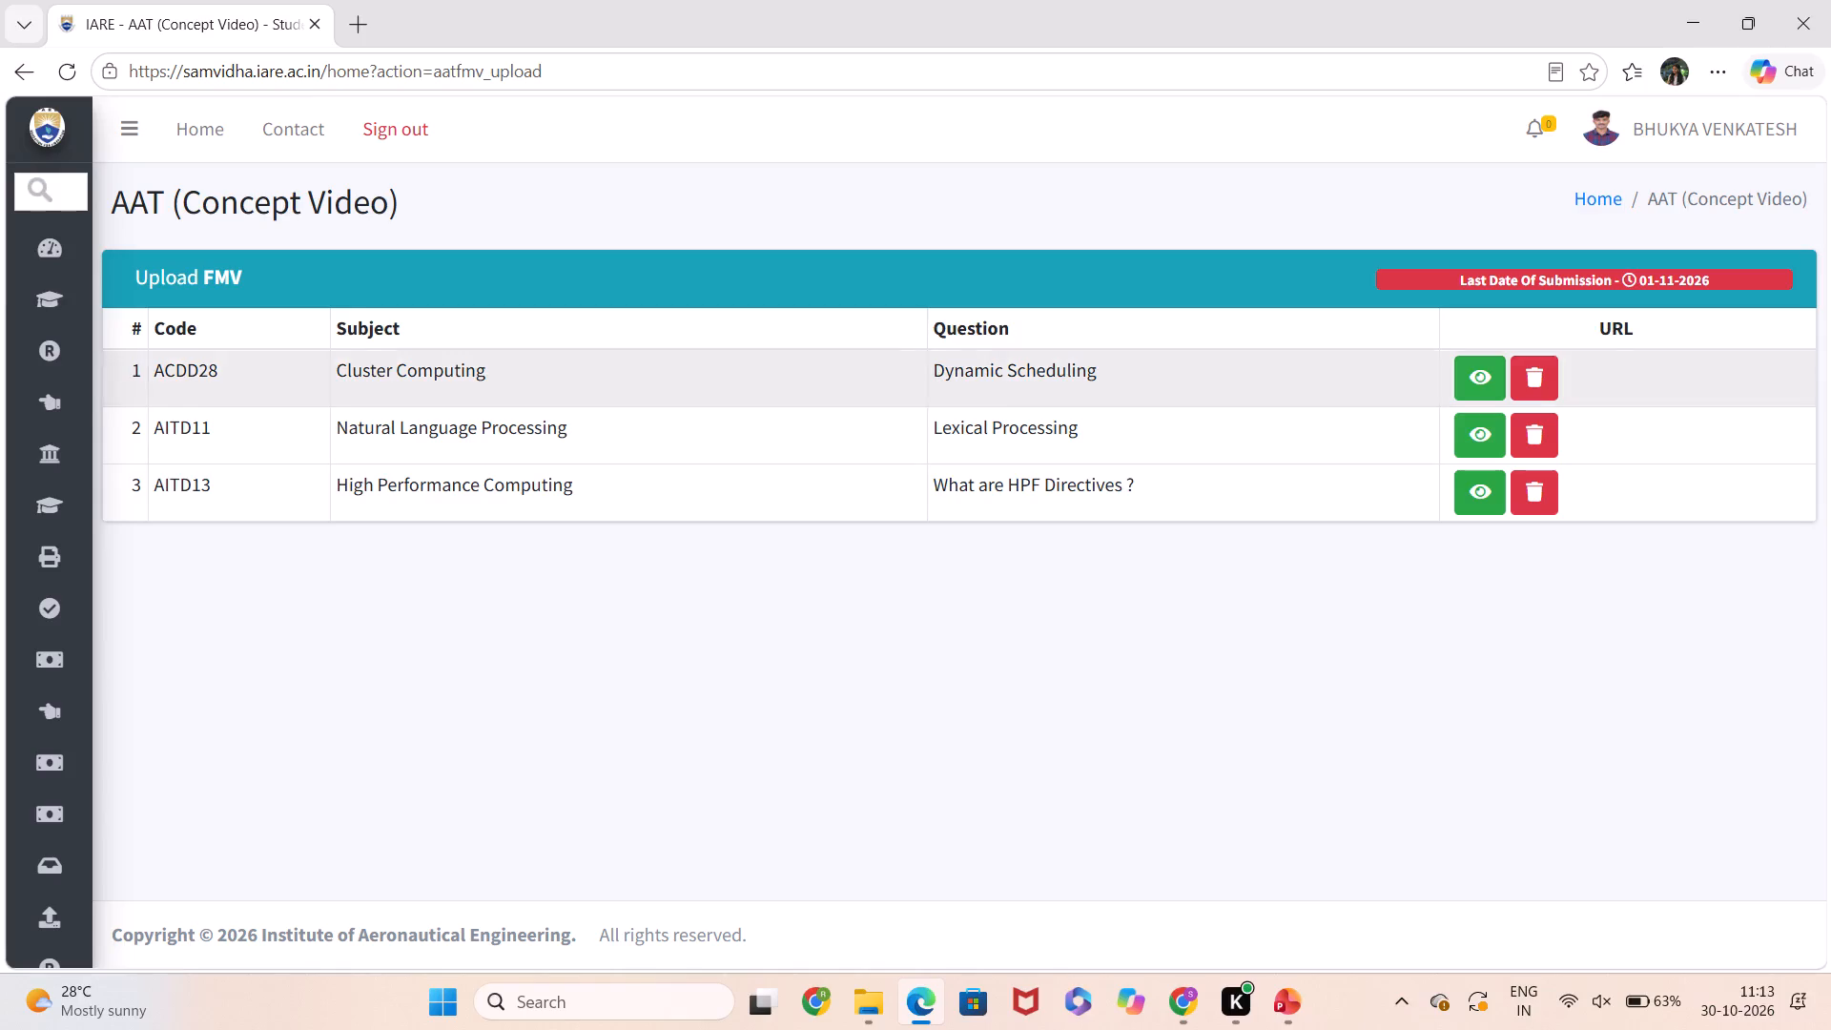
Sign out of Samvidha and sign back in with the original student's saved account.
left_click(426, 138)
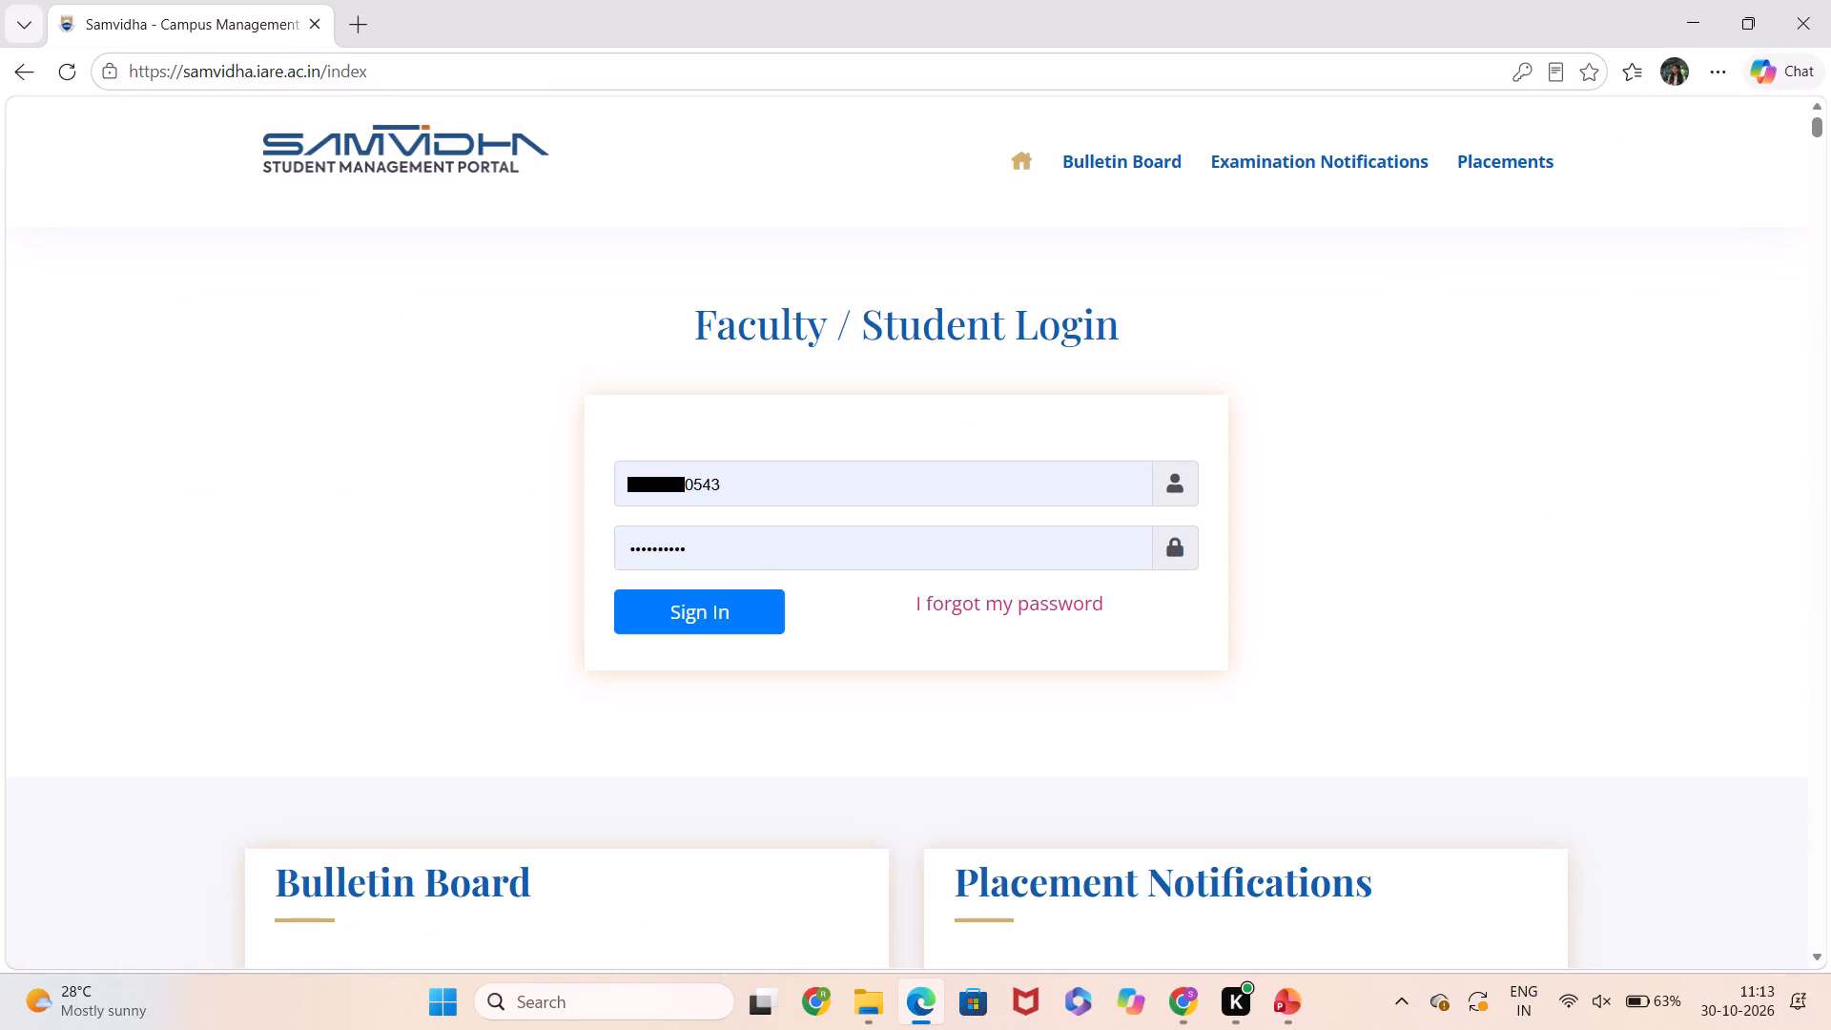
left_click(889, 487)
left_click(816, 682)
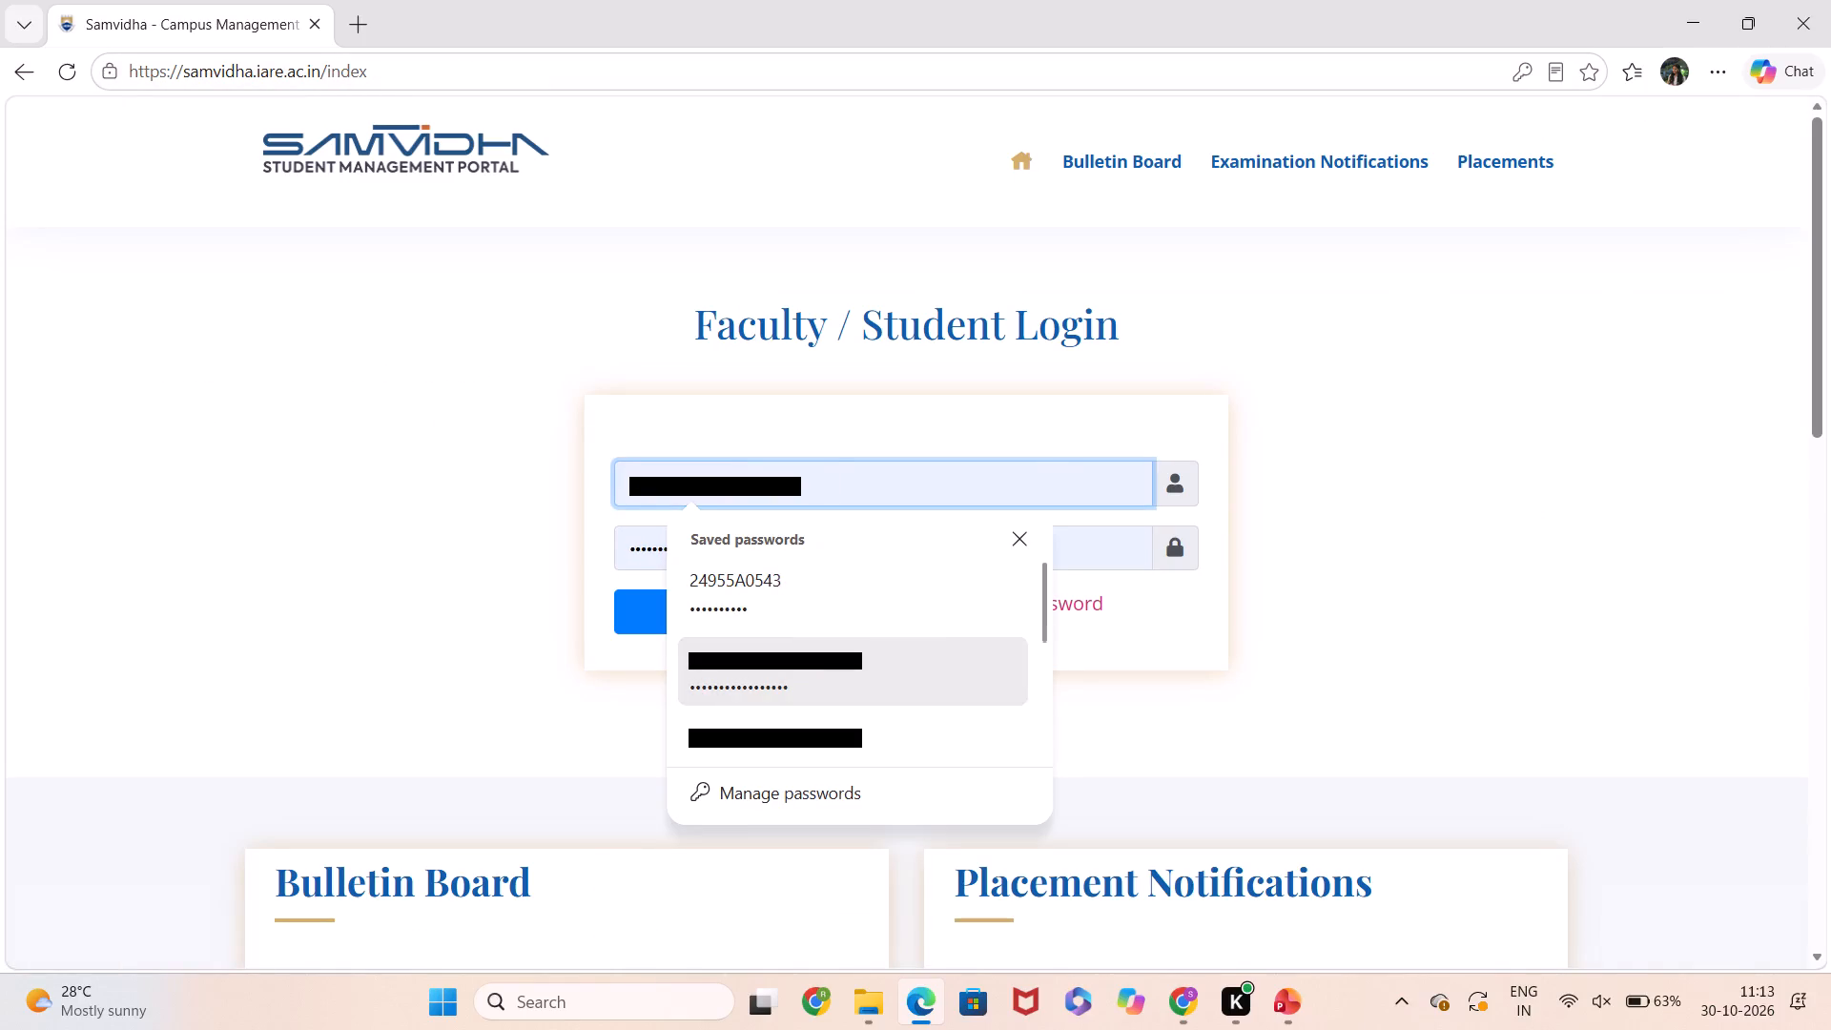
left_click(731, 614)
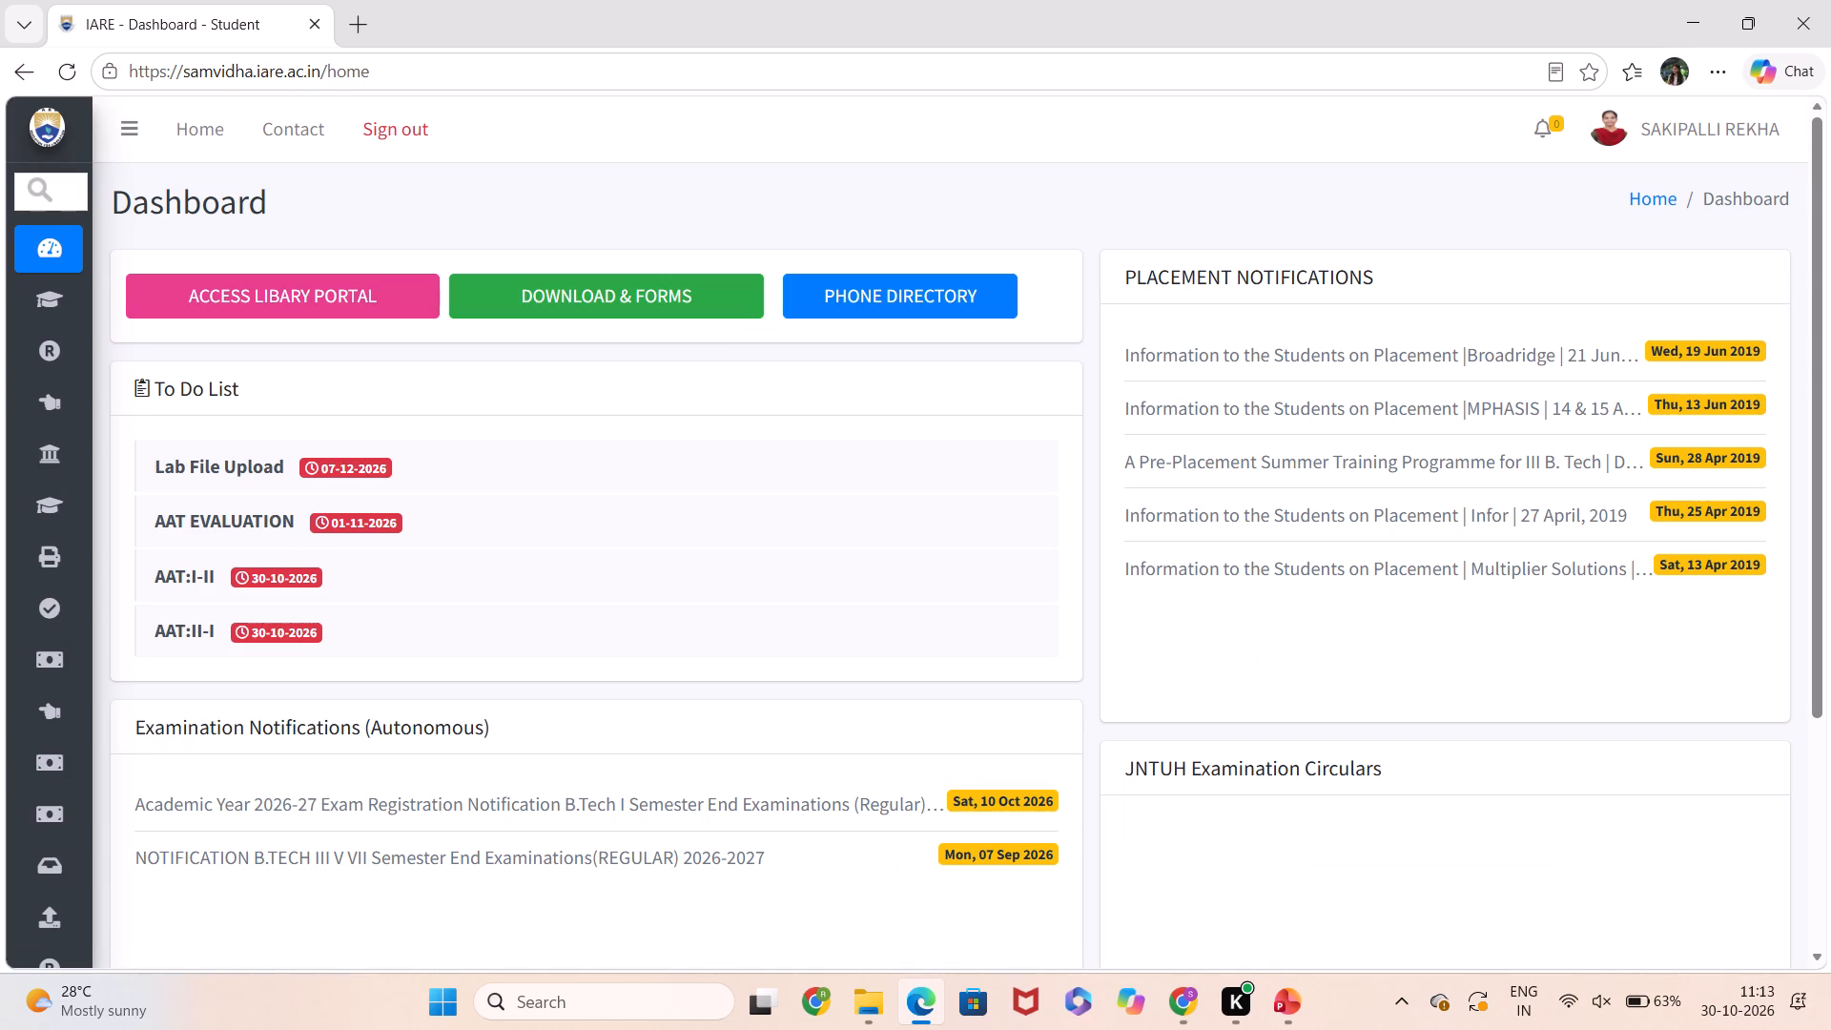
Switch to the SFTM AAT2 CEP presentation in PowerPoint, start recording it from slide 1 and advance to slide 2.
left_click(1290, 1004)
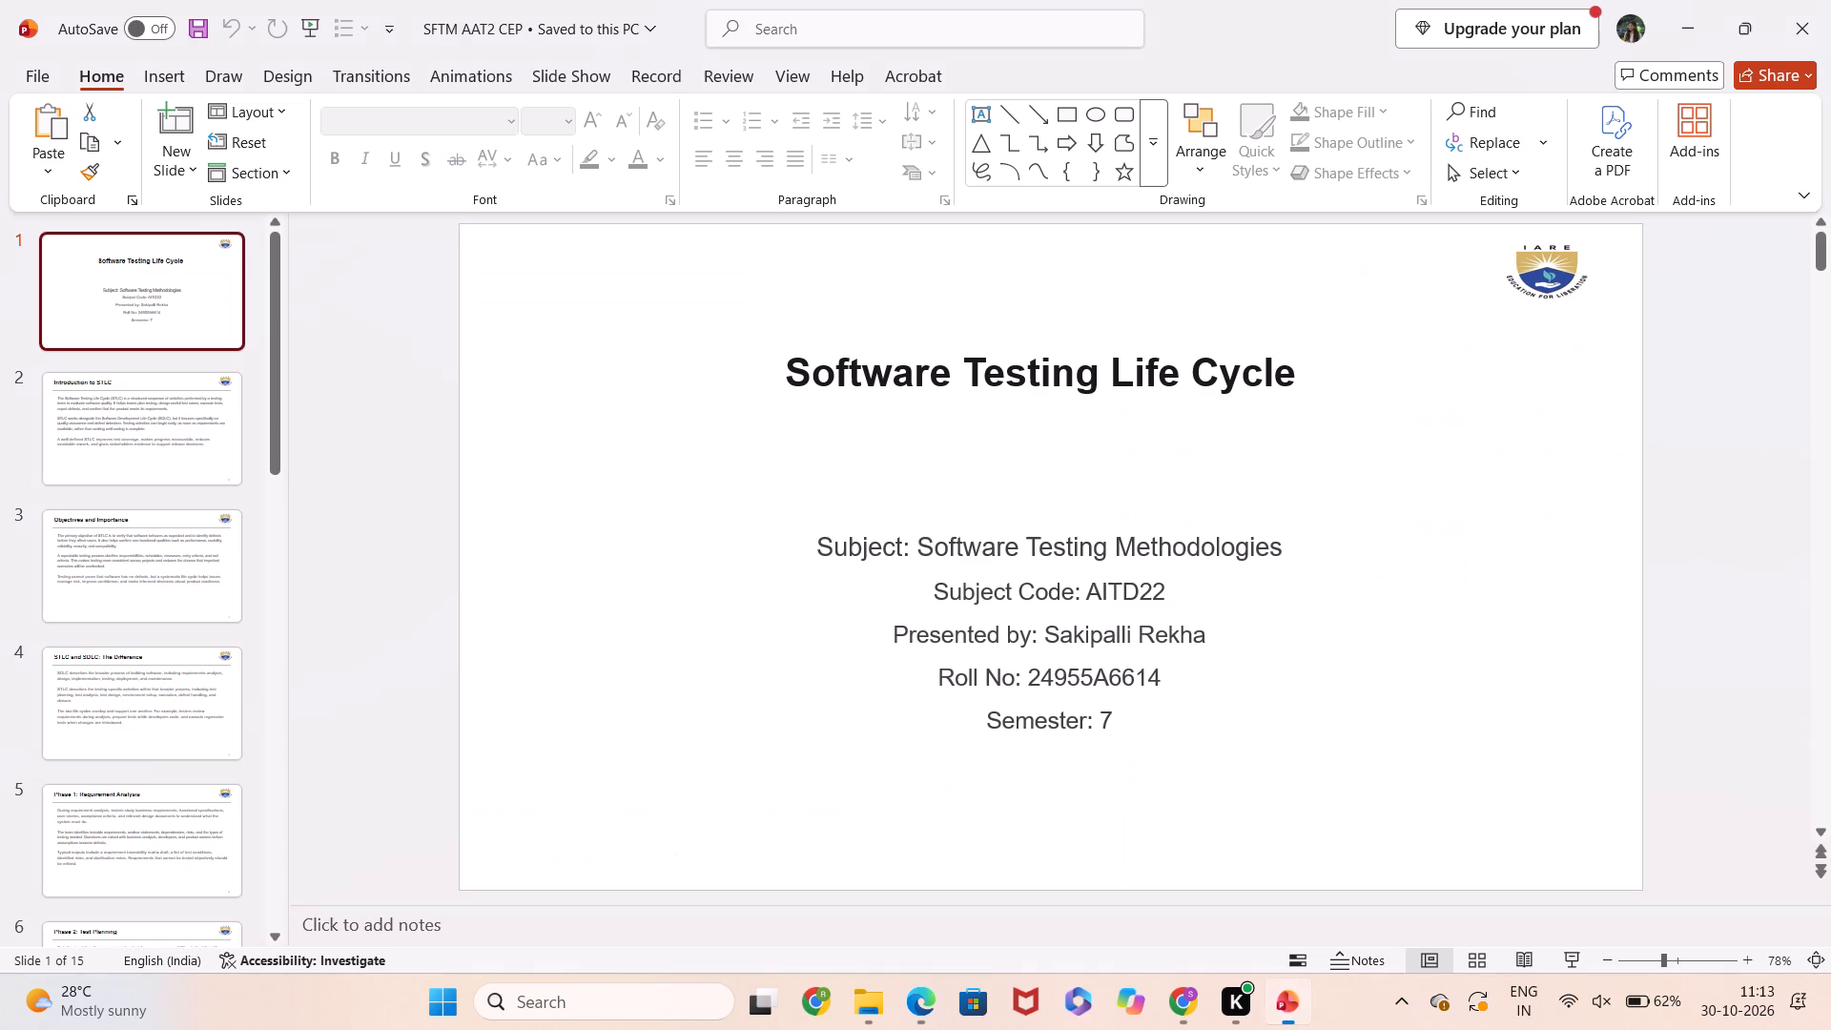
left_click(677, 85)
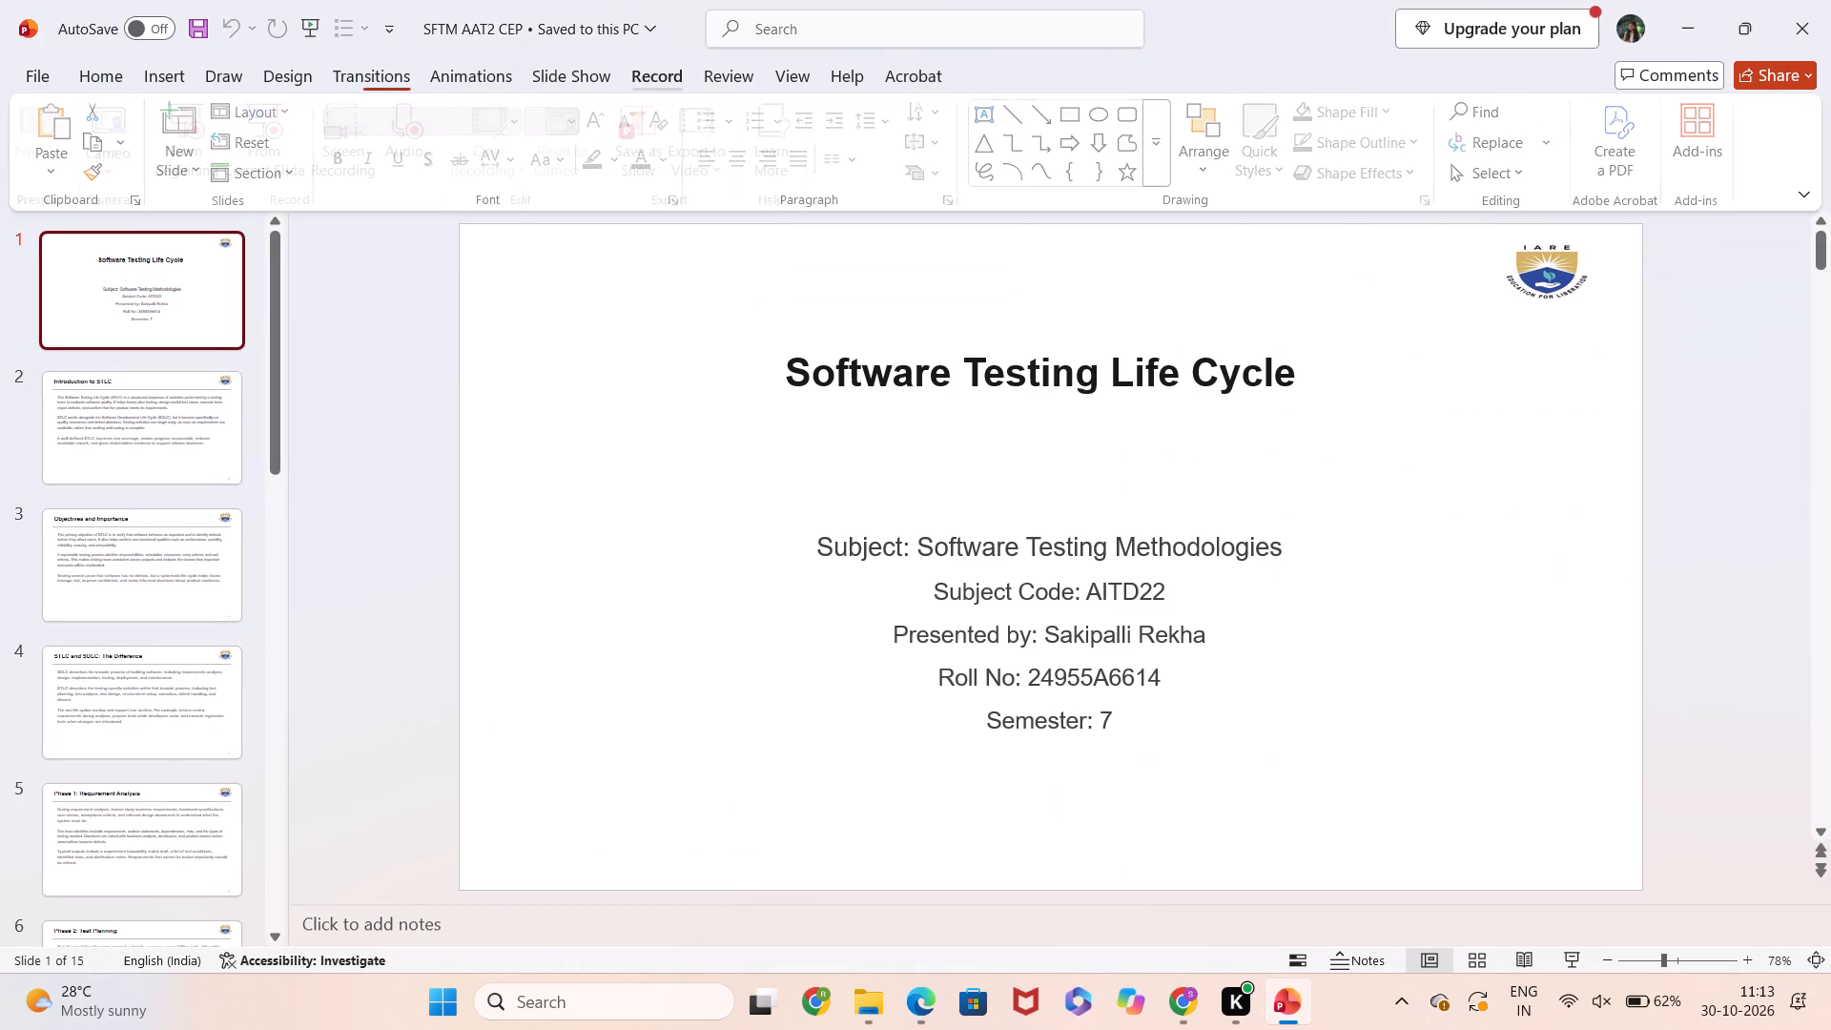
left_click(198, 134)
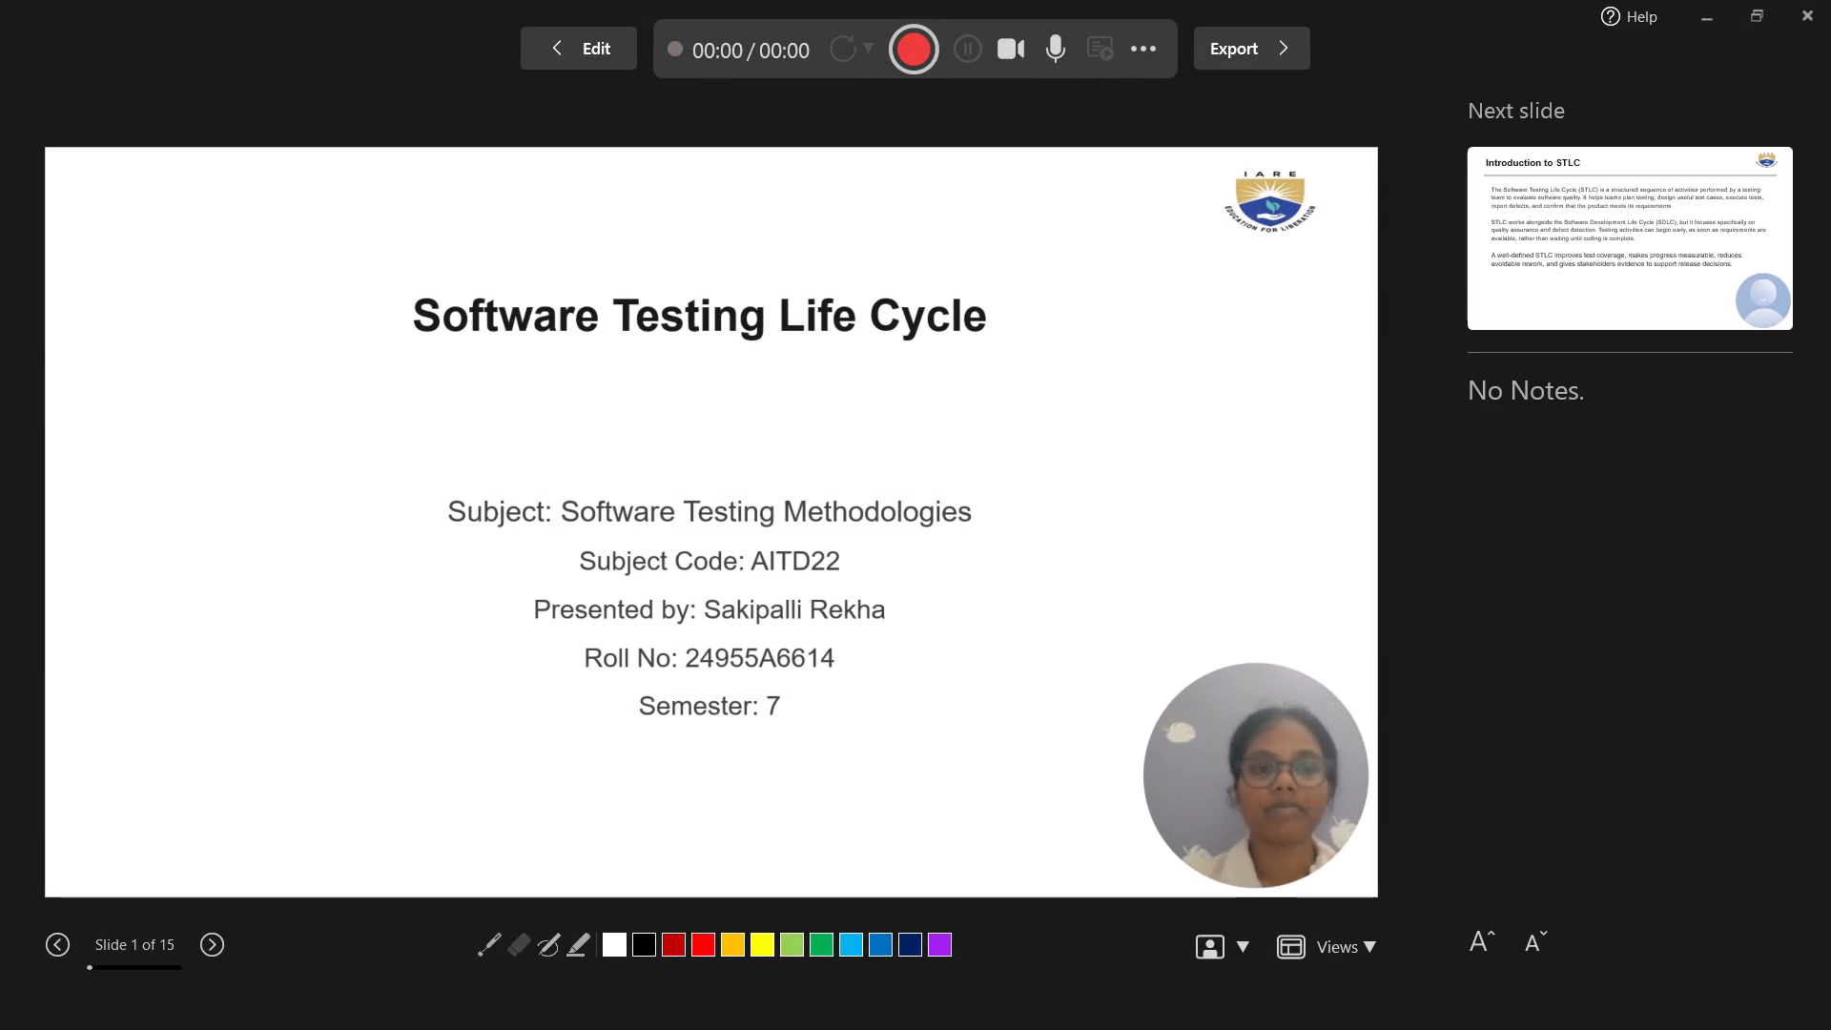
left_click(911, 61)
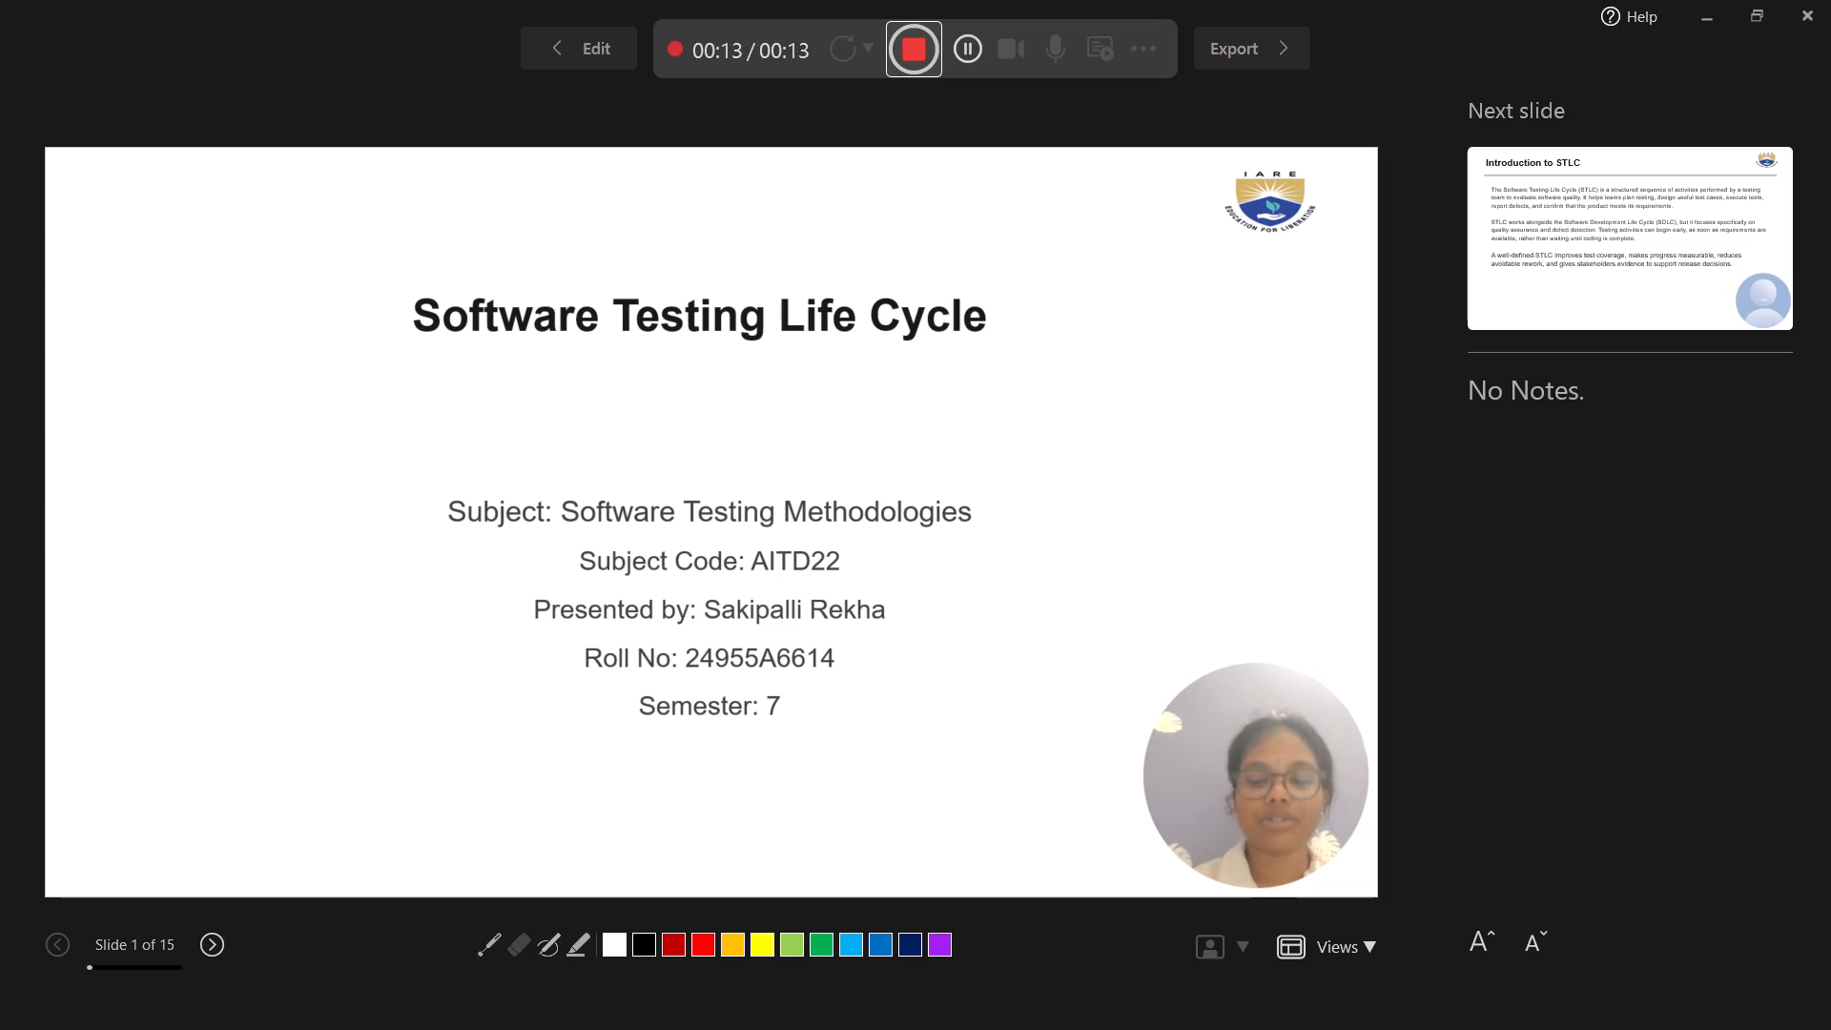
key("Right")
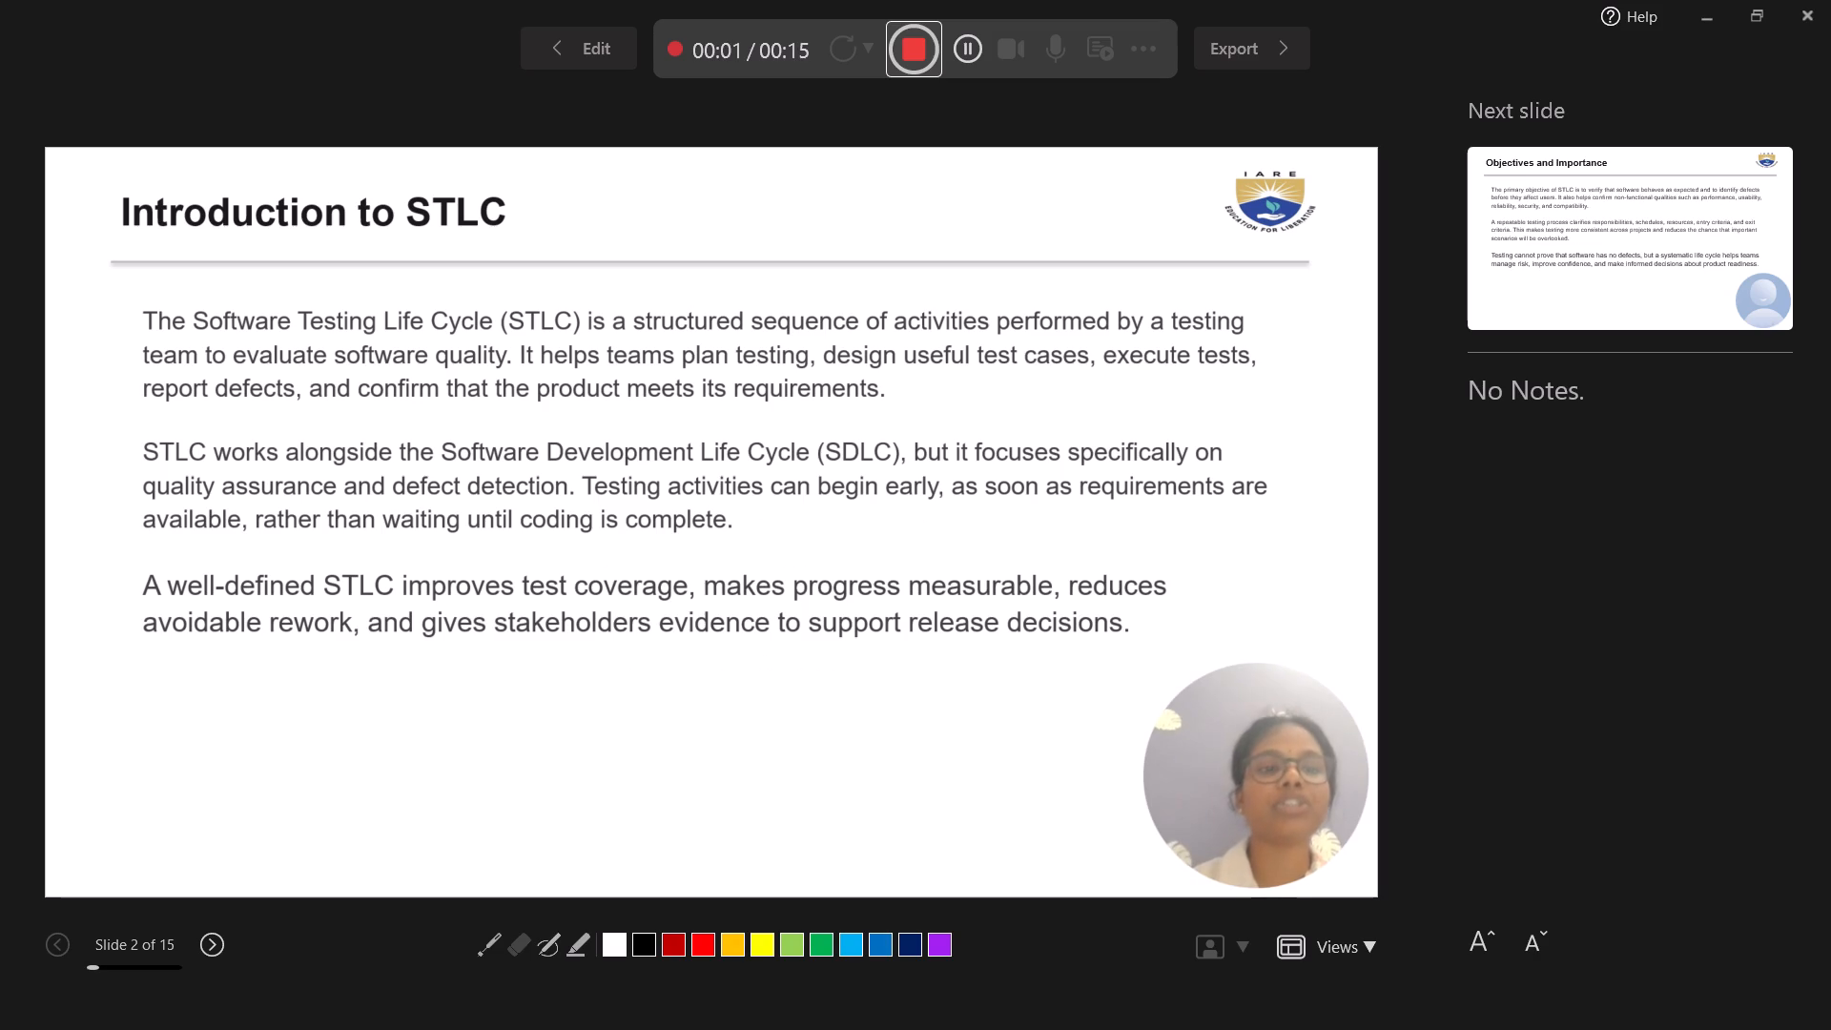